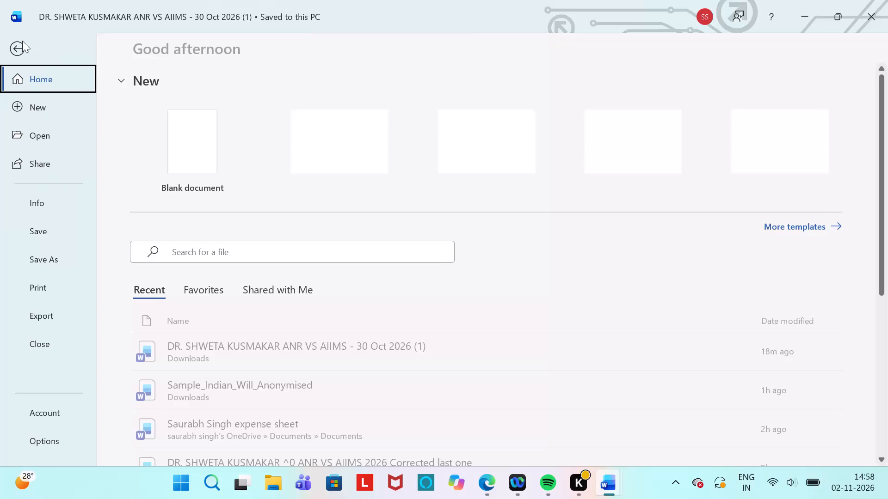
Look through the recent documents on the Home and Open pages for the needed file.
{"action": "scroll", "coordinate": [274, 285], "scroll_direction": "down", "scroll_amount": 2}
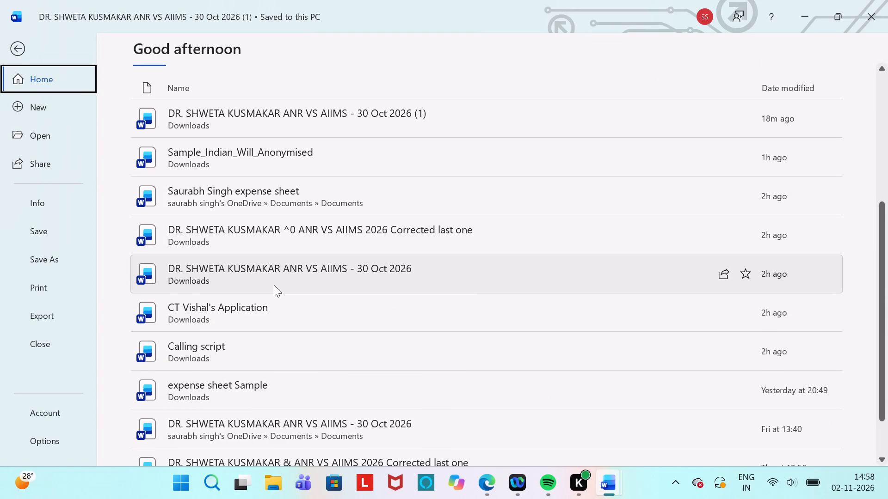
{"action": "scroll", "coordinate": [274, 285], "scroll_direction": "down", "scroll_amount": 1}
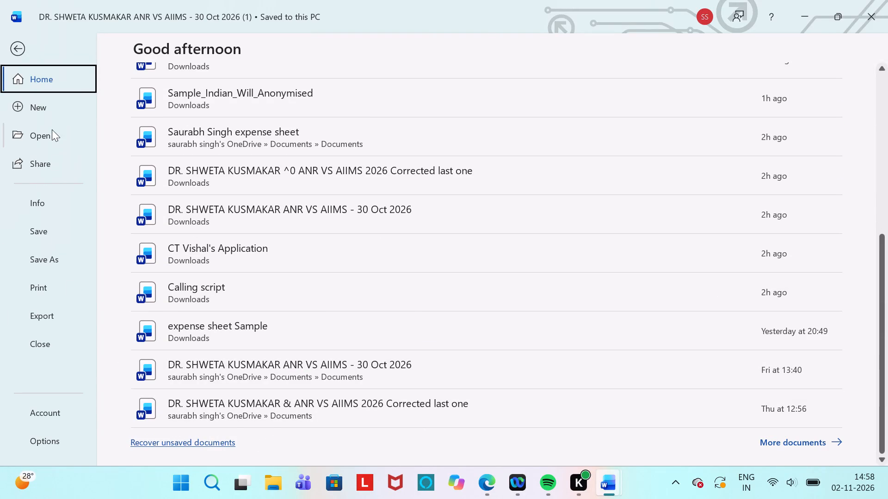
{"action": "left_click", "coordinate": [40, 136]}
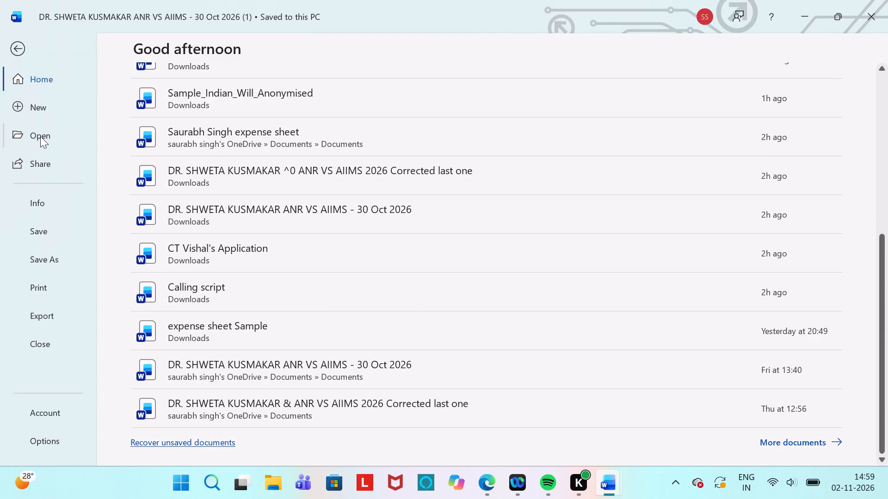
{"action": "scroll", "coordinate": [482, 435], "scroll_direction": "down", "scroll_amount": 1}
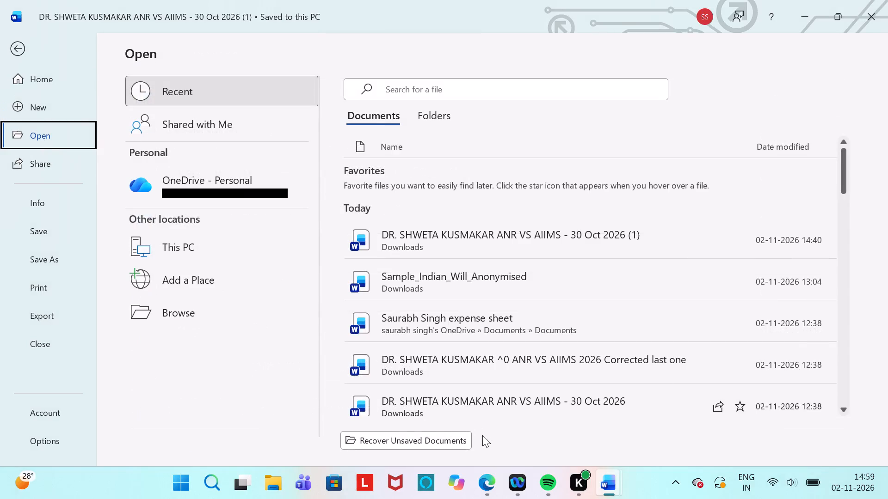
{"action": "scroll", "coordinate": [482, 435], "scroll_direction": "down", "scroll_amount": 1}
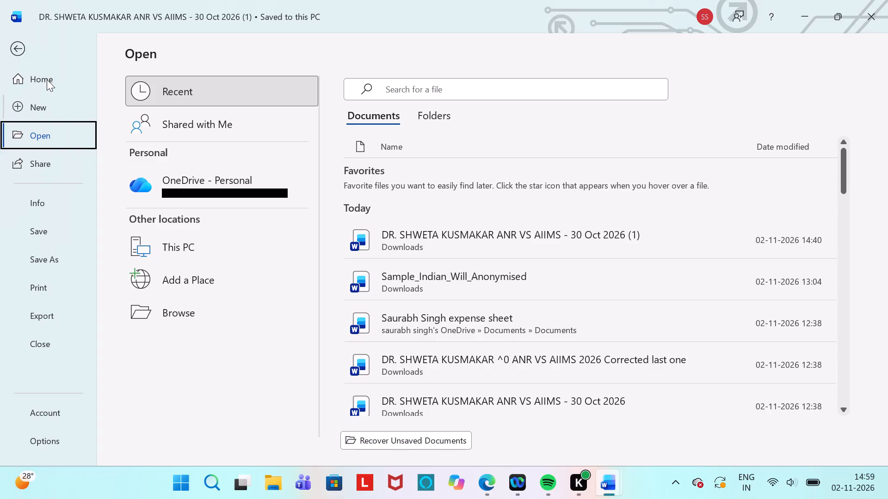
Switch to File Explorer and look through the recent files on its Home page for the needed document.
{"action": "left_click", "coordinate": [275, 482]}
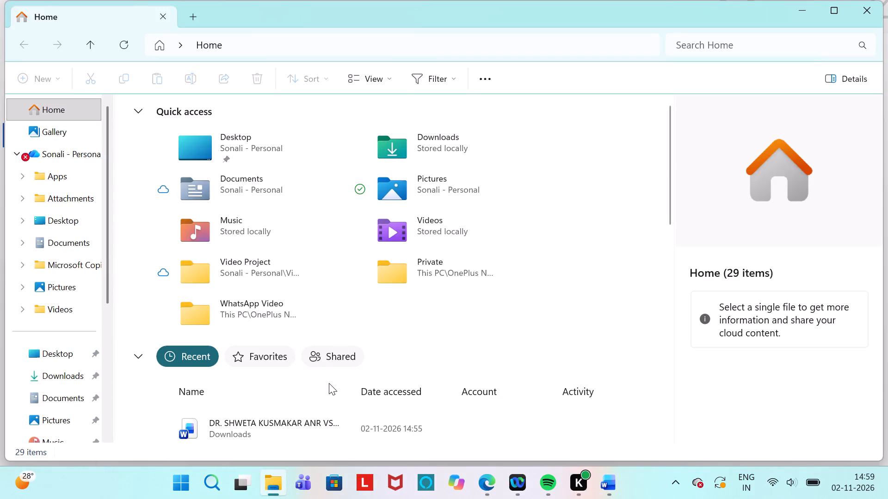
{"action": "scroll", "coordinate": [325, 382], "scroll_direction": "down", "scroll_amount": 6}
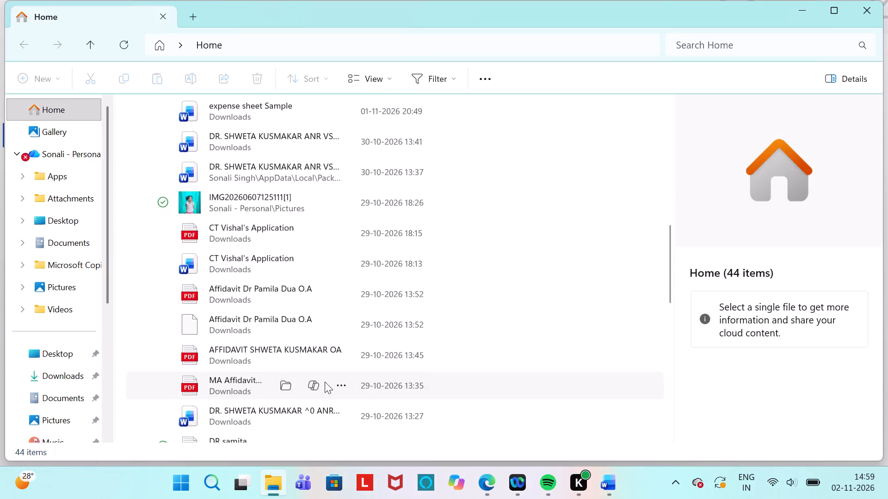
{"action": "scroll", "coordinate": [325, 382], "scroll_direction": "down", "scroll_amount": 4}
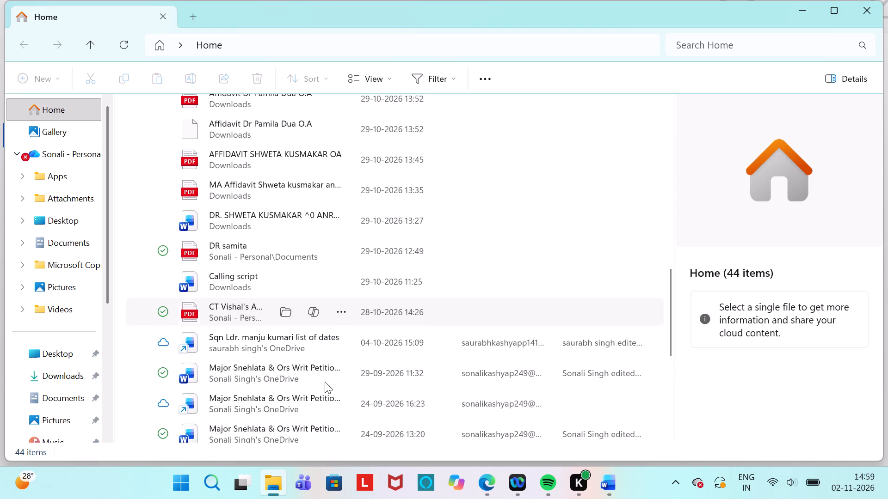
{"action": "scroll", "coordinate": [325, 382], "scroll_direction": "down", "scroll_amount": 2}
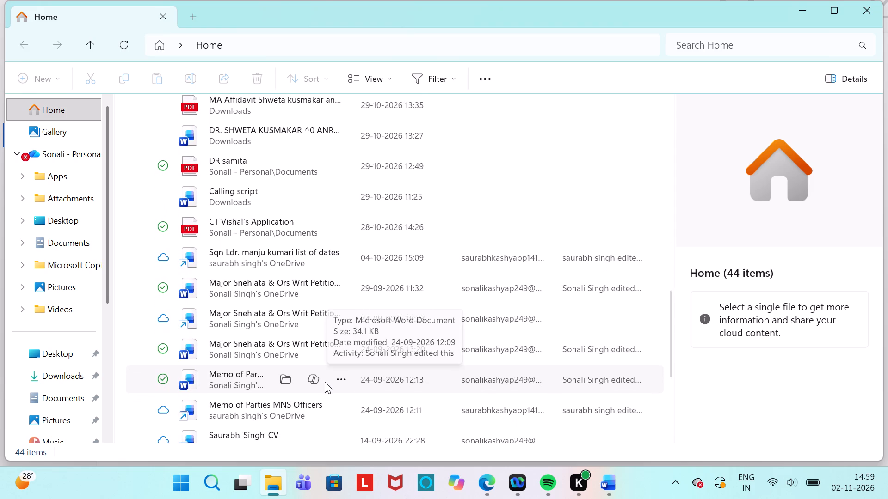
{"action": "scroll", "coordinate": [325, 382], "scroll_direction": "up", "scroll_amount": 2}
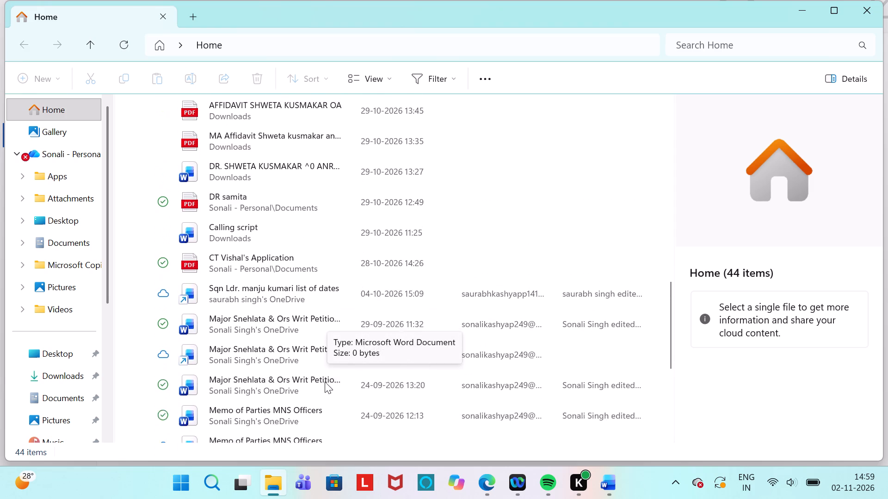
{"action": "scroll", "coordinate": [325, 382], "scroll_direction": "up", "scroll_amount": 1}
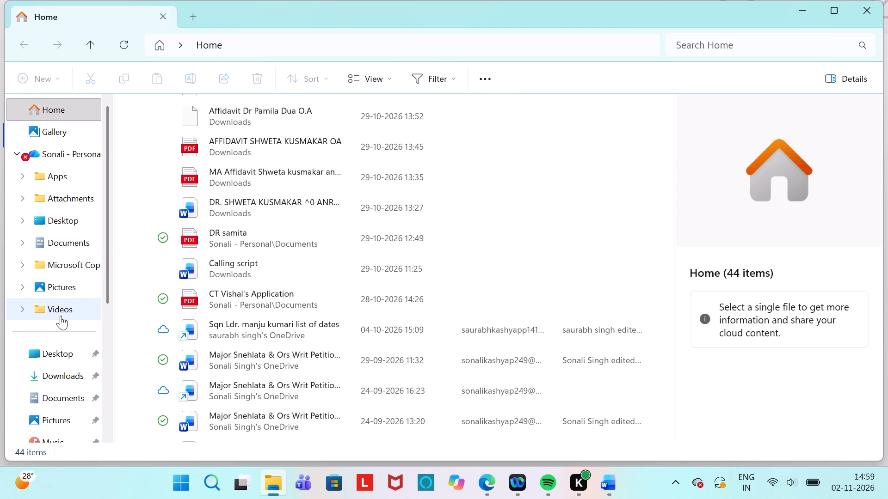
{"action": "scroll", "coordinate": [61, 316], "scroll_direction": "up", "scroll_amount": 1}
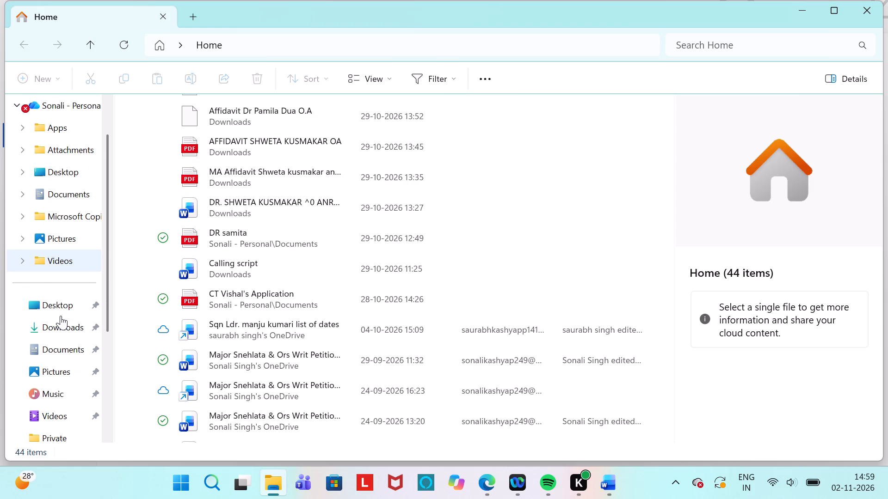
{"action": "scroll", "coordinate": [61, 316], "scroll_direction": "up", "scroll_amount": 1}
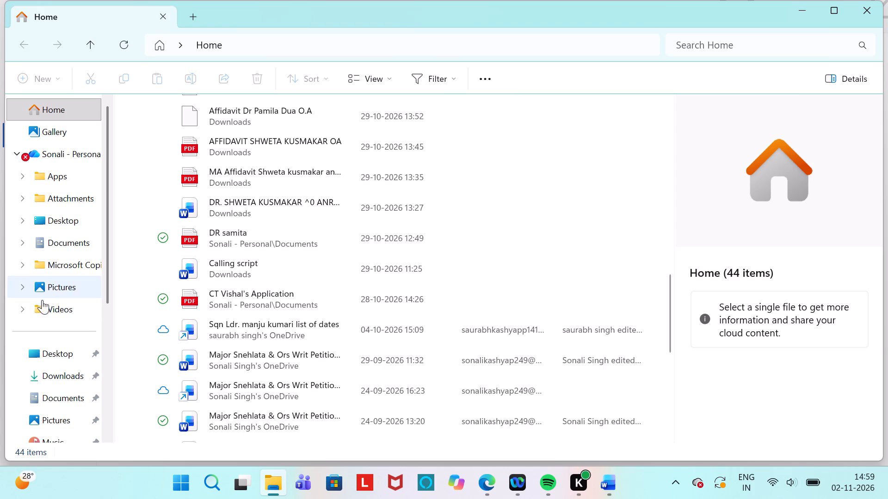
View the personal OneDrive folder, collapse its folder tree, and look through the files in Downloads.
{"action": "left_click", "coordinate": [60, 156]}
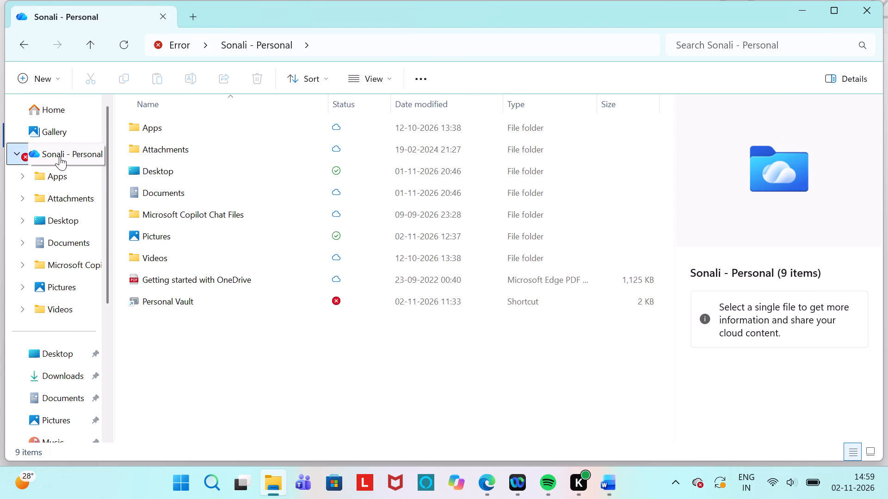
{"action": "left_click", "coordinate": [13, 150]}
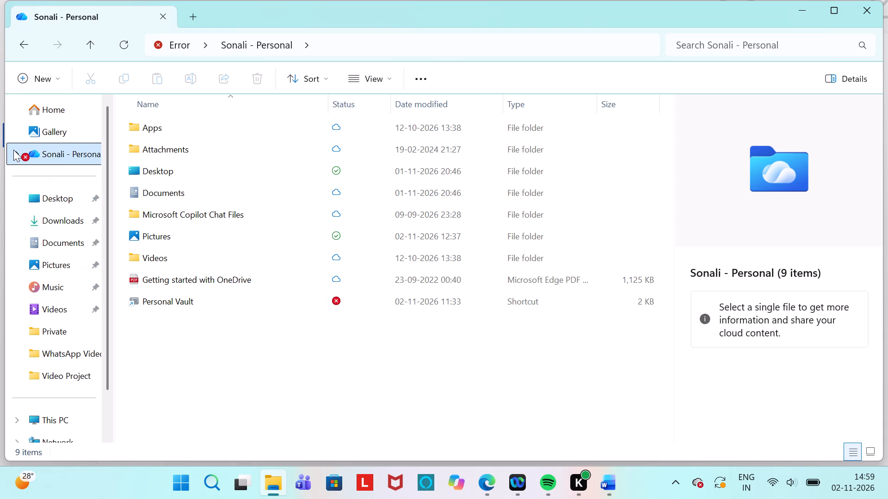
{"action": "left_click", "coordinate": [65, 217]}
{"action": "scroll", "coordinate": [274, 277], "scroll_direction": "down", "scroll_amount": 2}
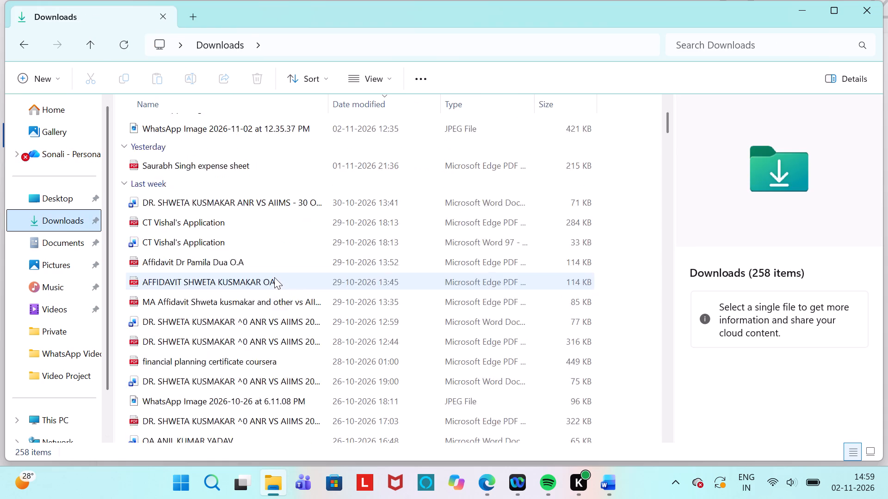
{"action": "scroll", "coordinate": [274, 277], "scroll_direction": "down", "scroll_amount": 6}
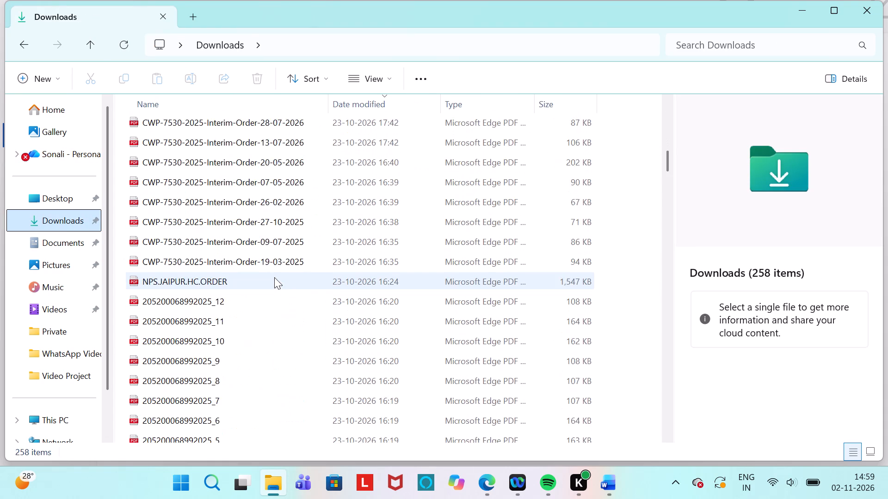
{"action": "scroll", "coordinate": [274, 277], "scroll_direction": "down", "scroll_amount": 2}
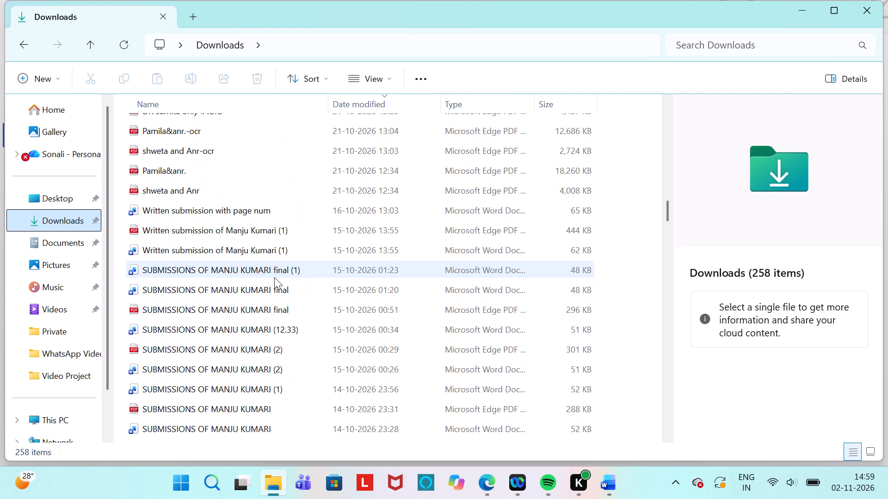
{"action": "scroll", "coordinate": [274, 277], "scroll_direction": "up", "scroll_amount": 8}
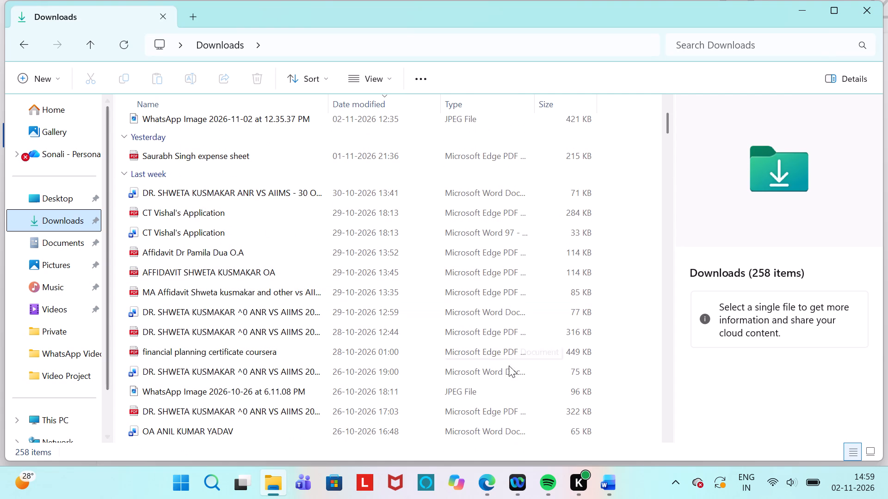
Search the Downloads folder for "bam".
{"action": "left_click", "coordinate": [610, 482]}
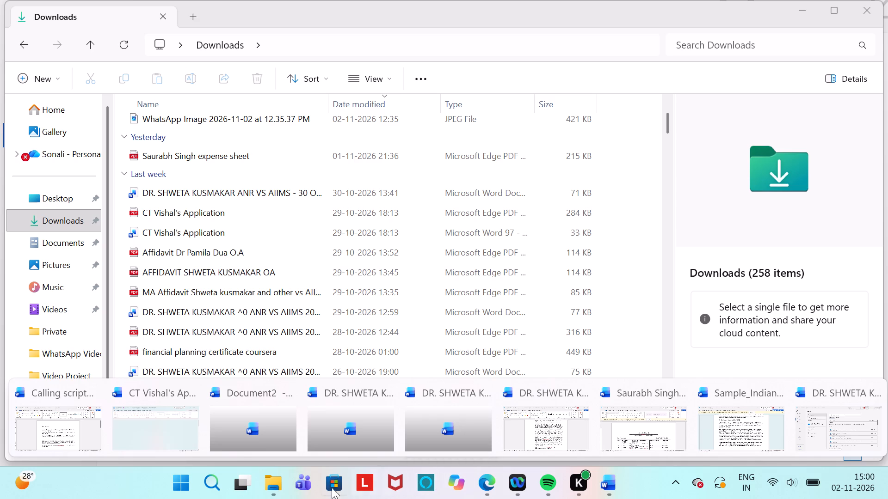
{"action": "left_click", "coordinate": [268, 482]}
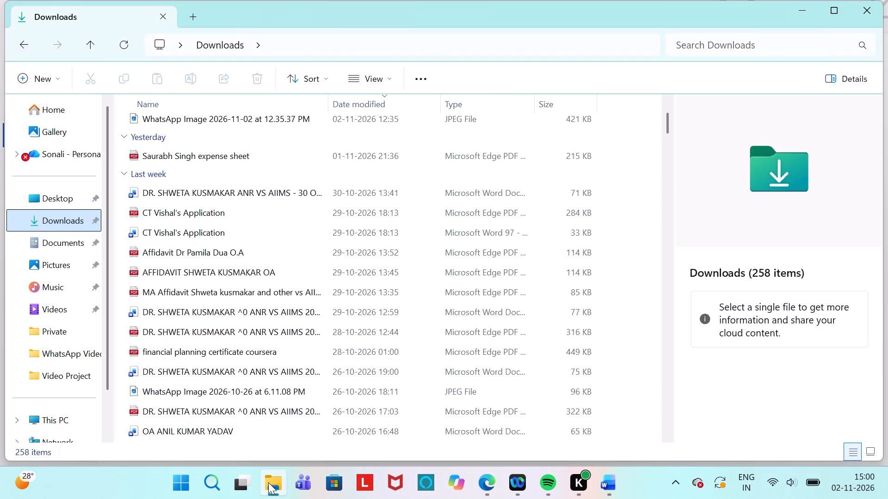
{"action": "left_click", "coordinate": [728, 49]}
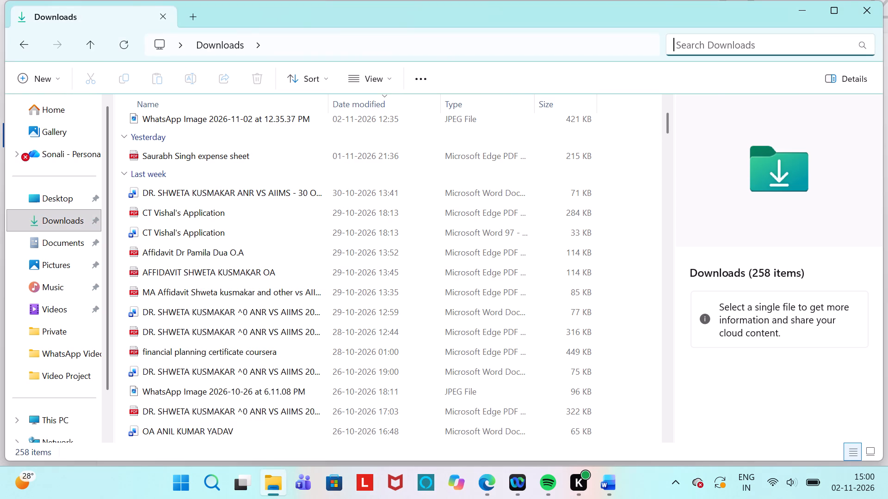
{"action": "type", "text": "bam"}
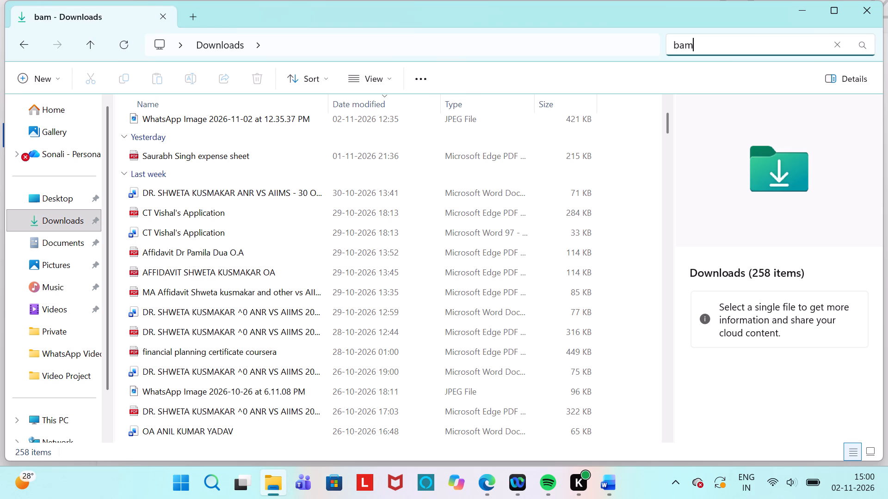
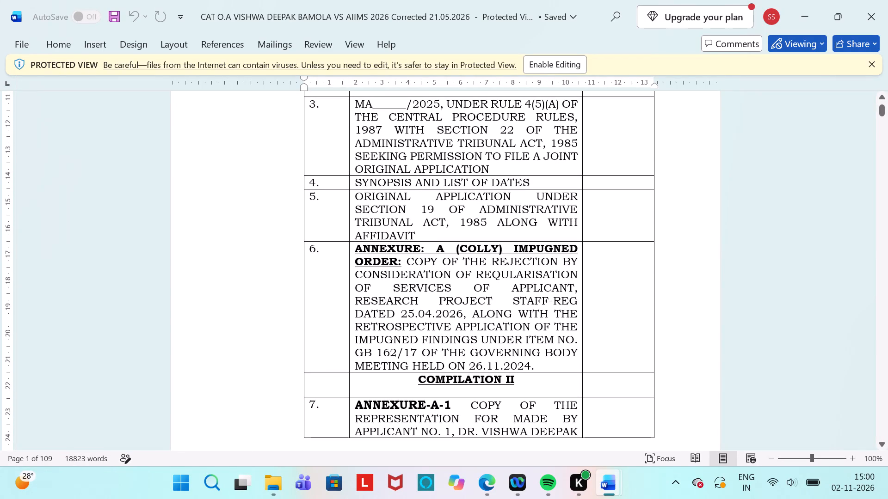
Review the Compilation I entries in the index and the case heading on the first page of the tribunal application.
{"action": "scroll", "coordinate": [662, 184], "scroll_direction": "up", "scroll_amount": 1}
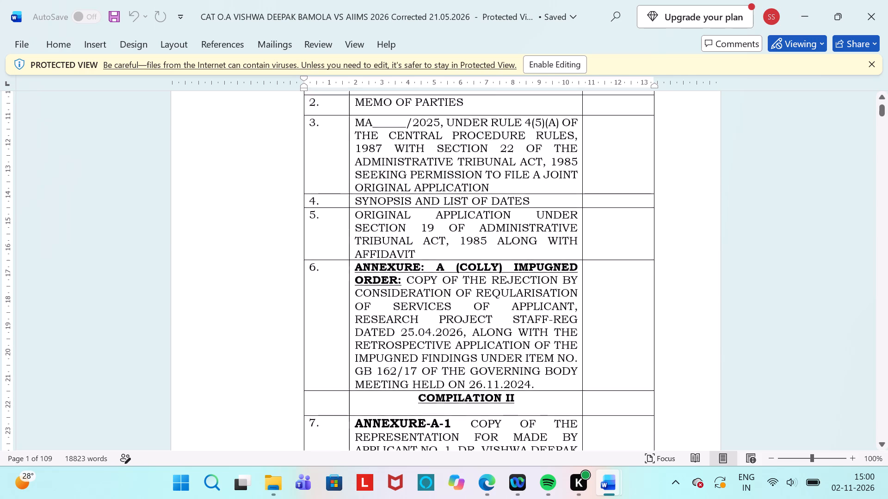
{"action": "scroll", "coordinate": [662, 184], "scroll_direction": "up", "scroll_amount": 2}
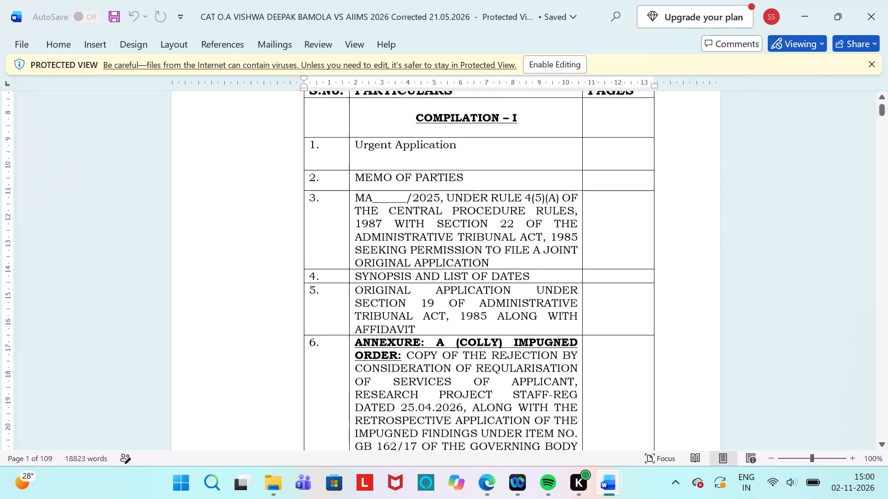
{"action": "scroll", "coordinate": [668, 170], "scroll_direction": "up", "scroll_amount": 1}
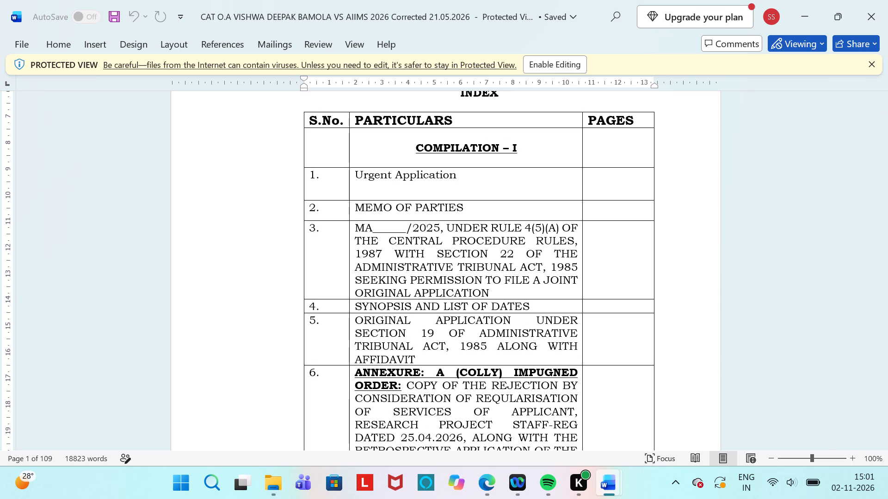
{"action": "scroll", "coordinate": [668, 170], "scroll_direction": "down", "scroll_amount": 1}
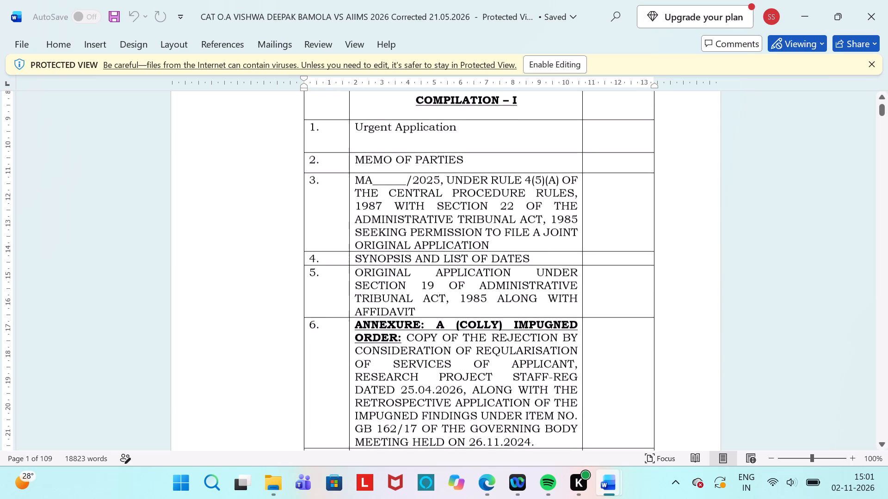
{"action": "scroll", "coordinate": [668, 170], "scroll_direction": "down", "scroll_amount": 1}
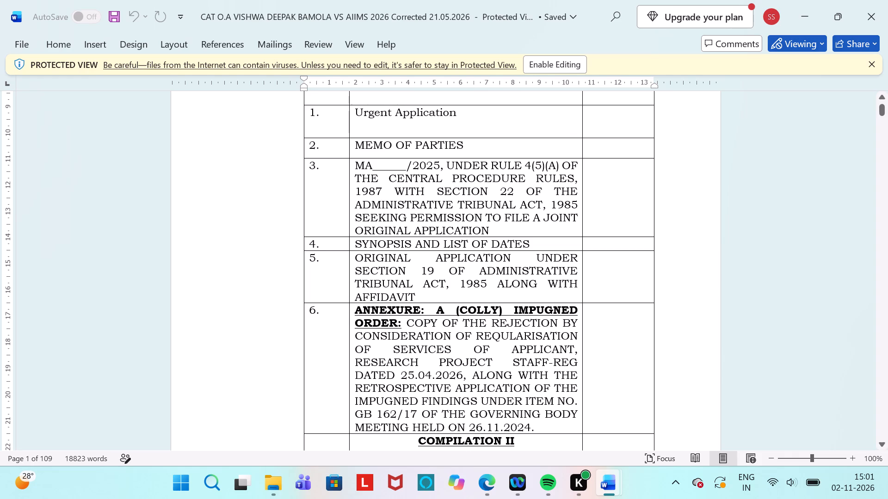
{"action": "scroll", "coordinate": [629, 157], "scroll_direction": "up", "scroll_amount": 4}
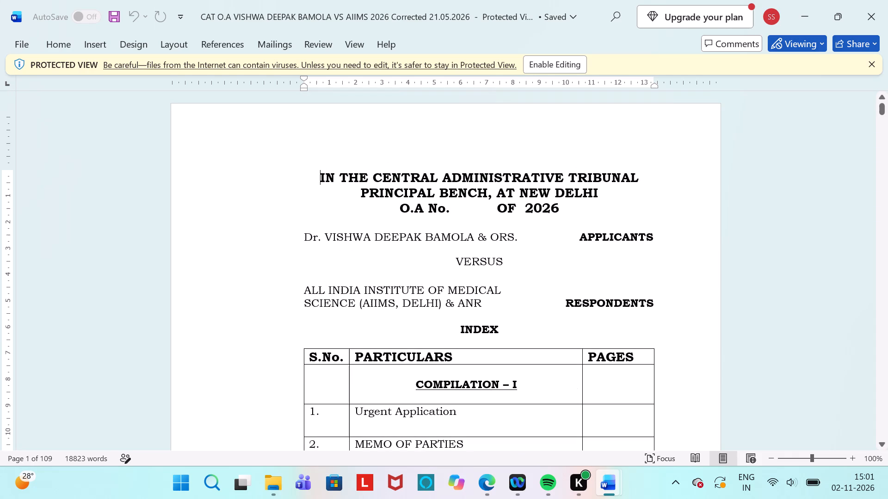
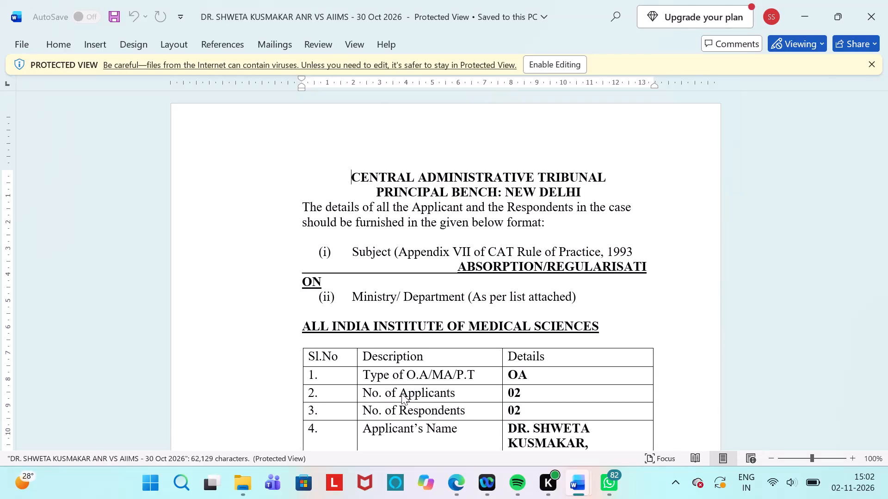
Review the applicant details table on the first page and the Compilation I entries 1 to 5 in the index.
{"action": "scroll", "coordinate": [401, 393], "scroll_direction": "down", "scroll_amount": 6}
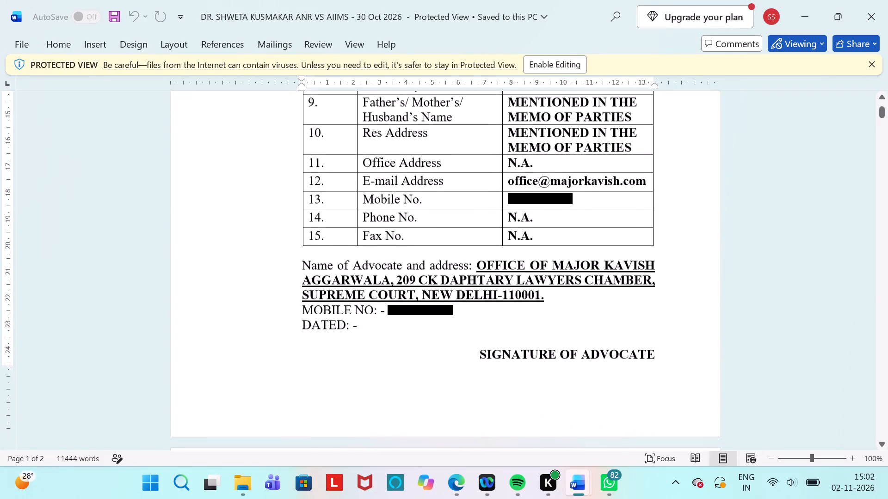
{"action": "scroll", "coordinate": [401, 393], "scroll_direction": "down", "scroll_amount": 2}
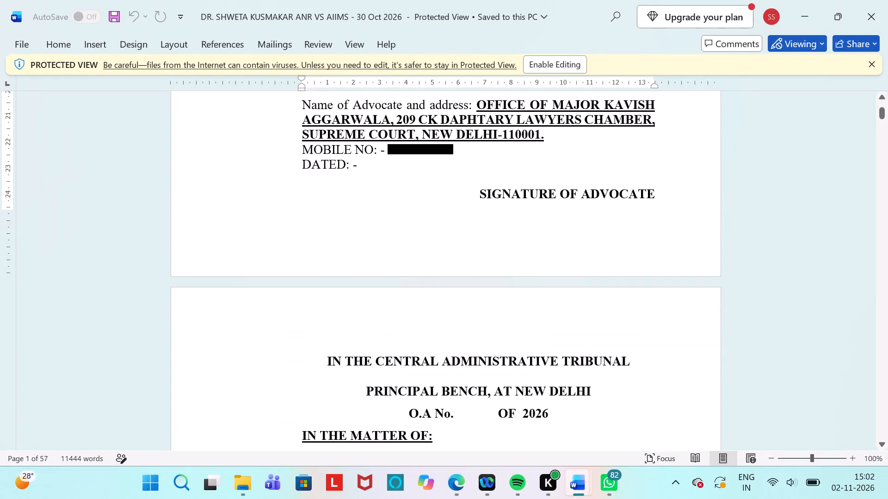
{"action": "scroll", "coordinate": [416, 371], "scroll_direction": "down", "scroll_amount": 5}
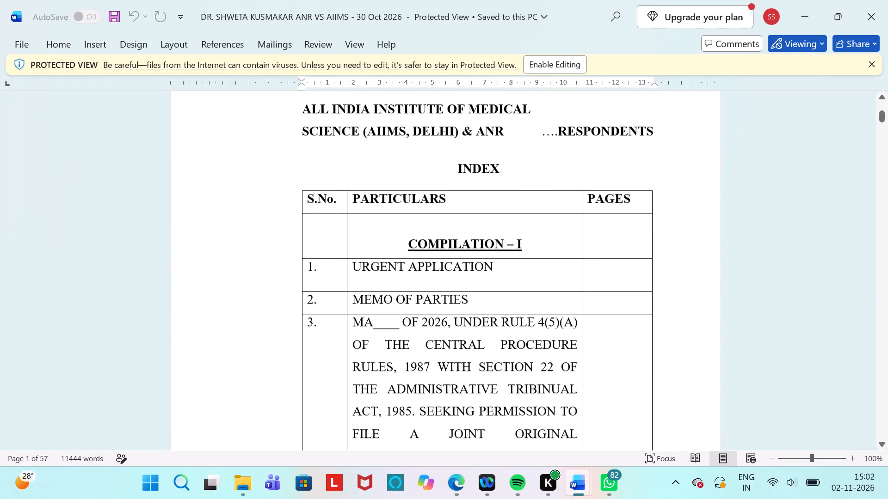
{"action": "scroll", "coordinate": [416, 371], "scroll_direction": "down", "scroll_amount": 2}
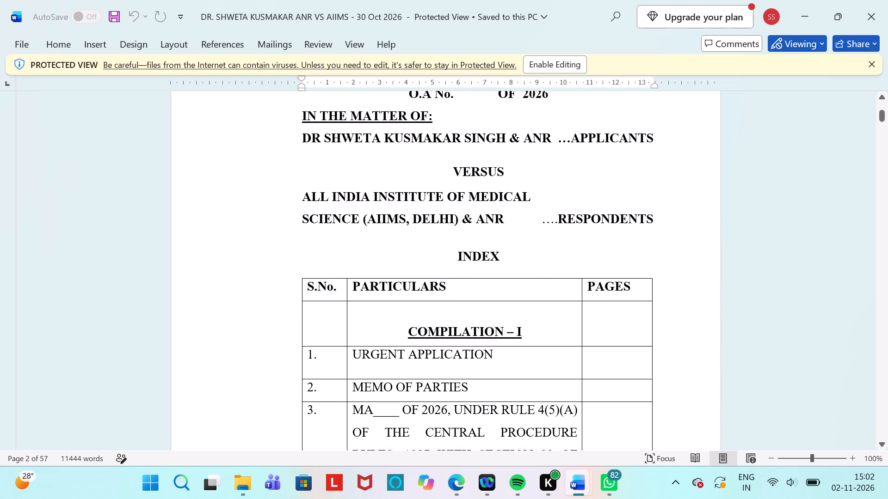
{"action": "scroll", "coordinate": [416, 371], "scroll_direction": "down", "scroll_amount": 1}
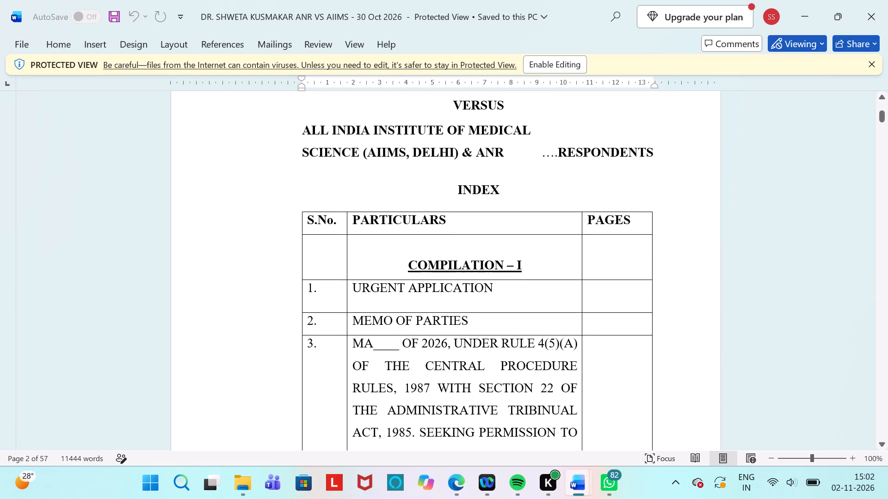
{"action": "scroll", "coordinate": [416, 371], "scroll_direction": "down", "scroll_amount": 2}
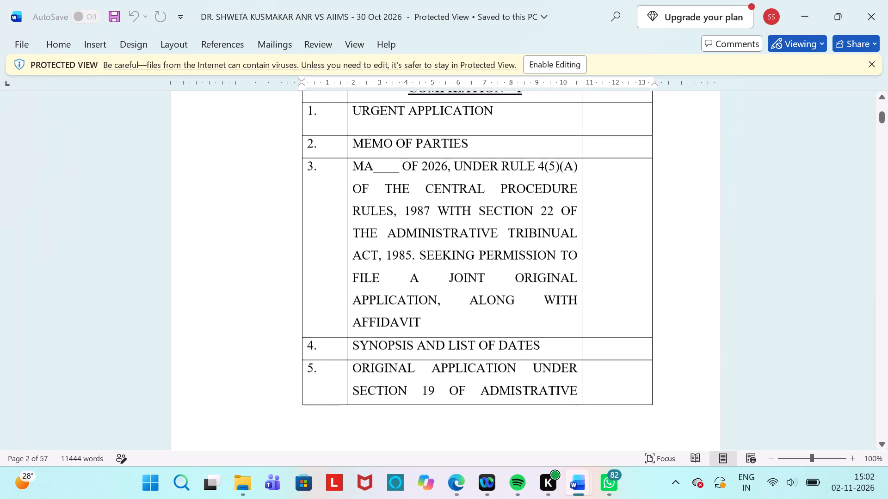
{"action": "scroll", "coordinate": [416, 371], "scroll_direction": "down", "scroll_amount": 4}
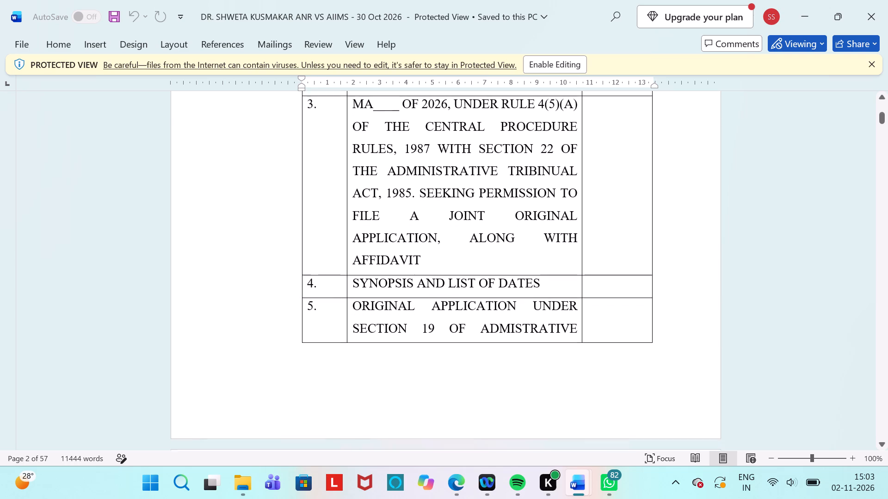
Review the index entries for Annexure A-1 and, under Compilation II, Annexures A-2 and A-3.
{"action": "scroll", "coordinate": [416, 371], "scroll_direction": "down", "scroll_amount": 2}
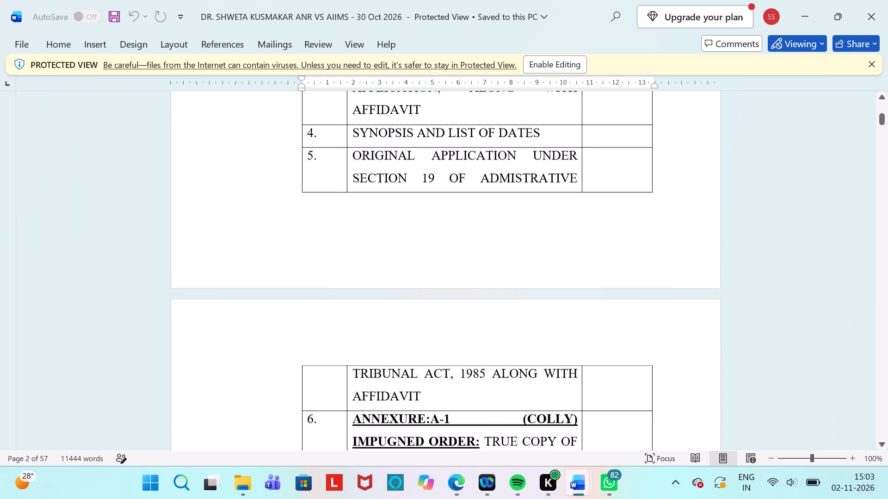
{"action": "scroll", "coordinate": [416, 371], "scroll_direction": "down", "scroll_amount": 2}
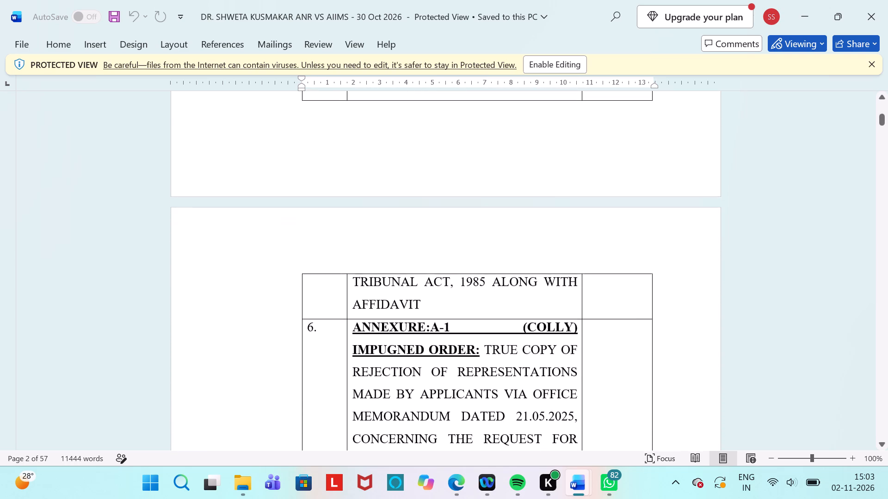
{"action": "scroll", "coordinate": [416, 371], "scroll_direction": "down", "scroll_amount": 3}
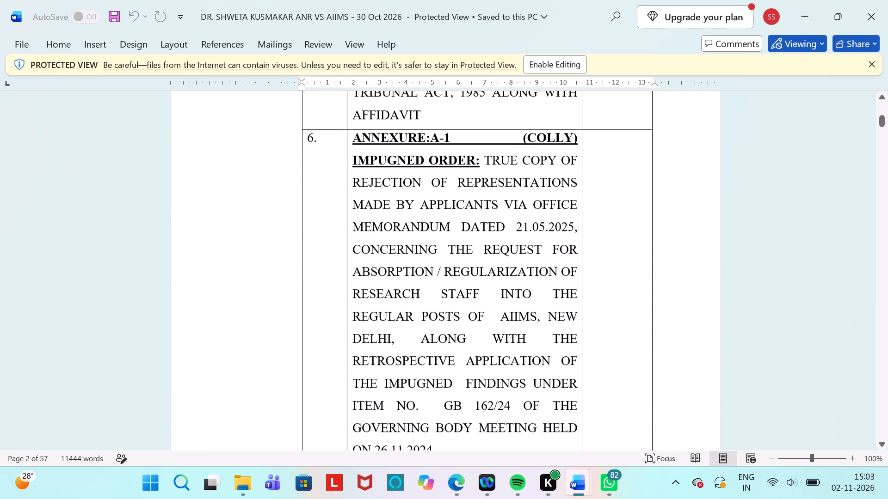
{"action": "scroll", "coordinate": [416, 371], "scroll_direction": "down", "scroll_amount": 2}
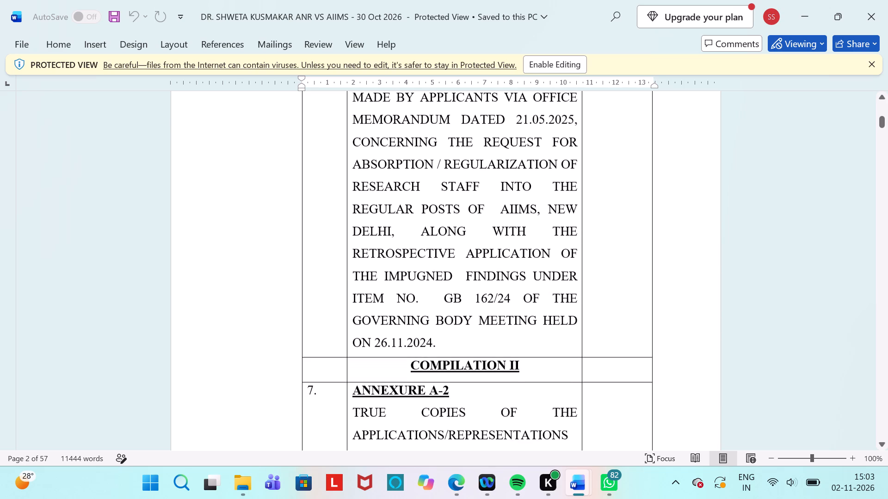
{"action": "scroll", "coordinate": [416, 371], "scroll_direction": "down", "scroll_amount": 3}
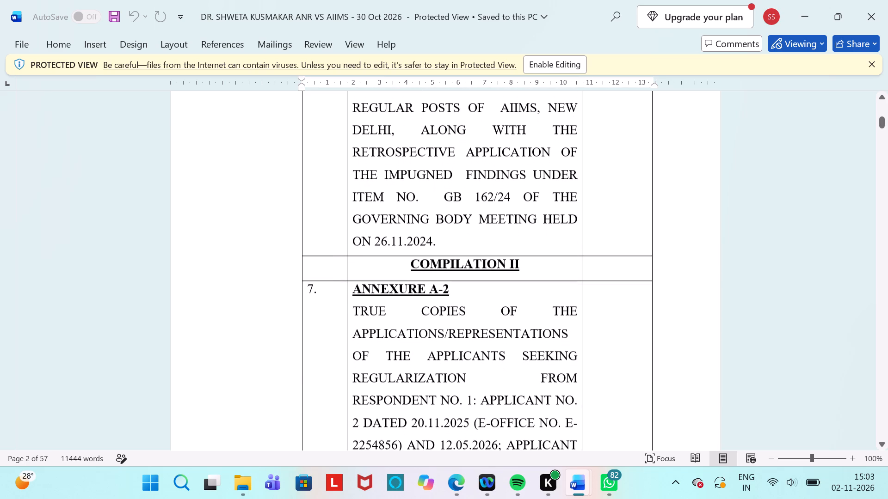
{"action": "scroll", "coordinate": [416, 371], "scroll_direction": "down", "scroll_amount": 2}
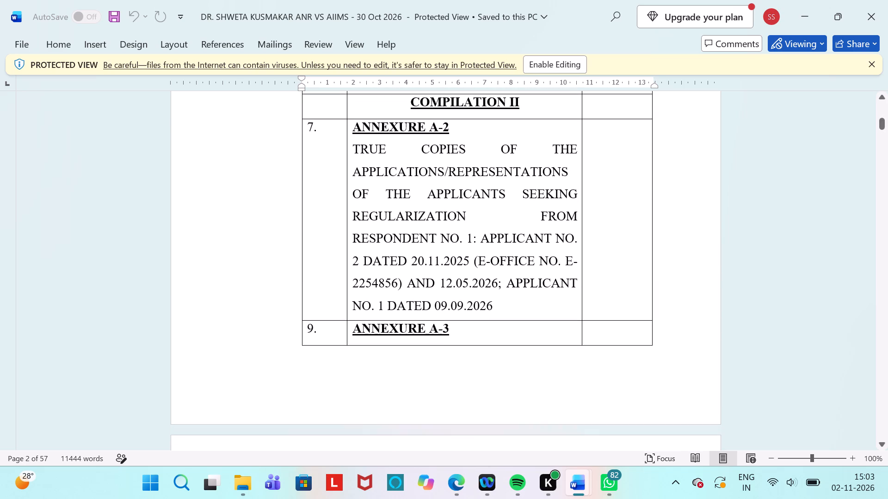
{"action": "scroll", "coordinate": [416, 371], "scroll_direction": "down", "scroll_amount": 1}
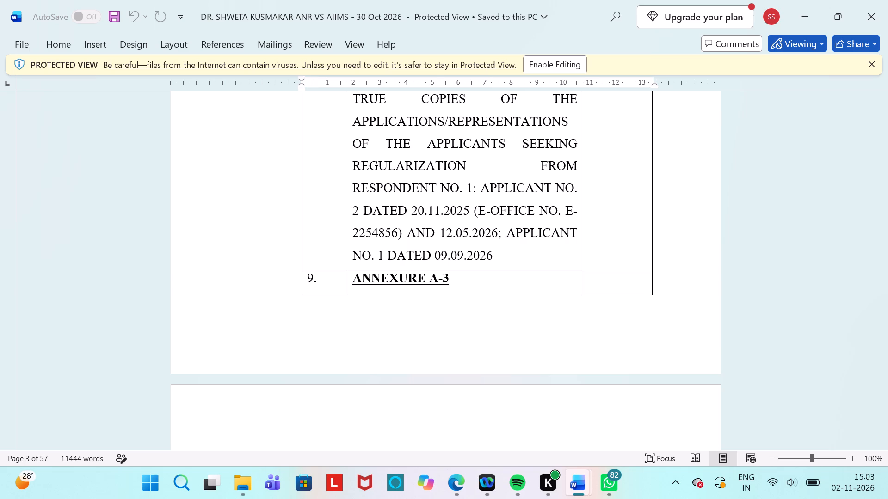
{"action": "scroll", "coordinate": [416, 371], "scroll_direction": "down", "scroll_amount": 1}
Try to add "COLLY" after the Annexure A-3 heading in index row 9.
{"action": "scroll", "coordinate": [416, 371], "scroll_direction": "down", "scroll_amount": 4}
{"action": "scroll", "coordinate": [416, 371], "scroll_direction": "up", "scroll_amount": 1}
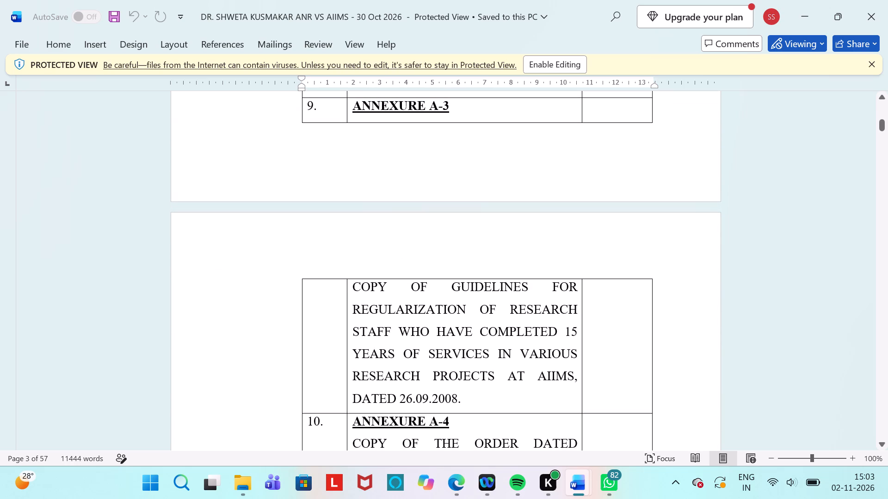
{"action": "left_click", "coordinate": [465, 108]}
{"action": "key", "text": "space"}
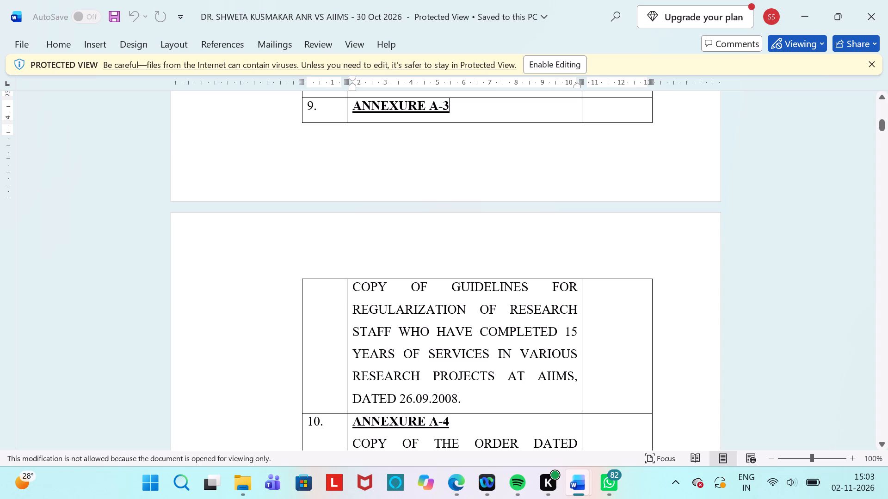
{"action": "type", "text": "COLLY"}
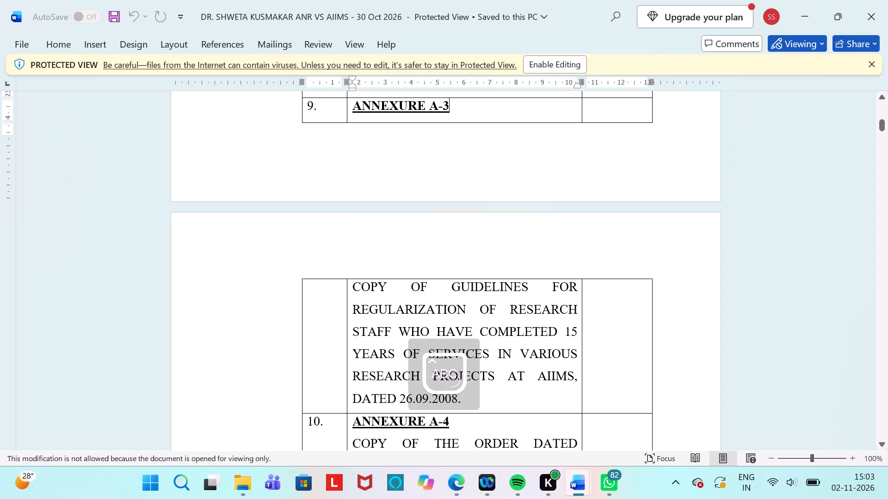
Enable editing of the protected document.
{"action": "left_click", "coordinate": [557, 64]}
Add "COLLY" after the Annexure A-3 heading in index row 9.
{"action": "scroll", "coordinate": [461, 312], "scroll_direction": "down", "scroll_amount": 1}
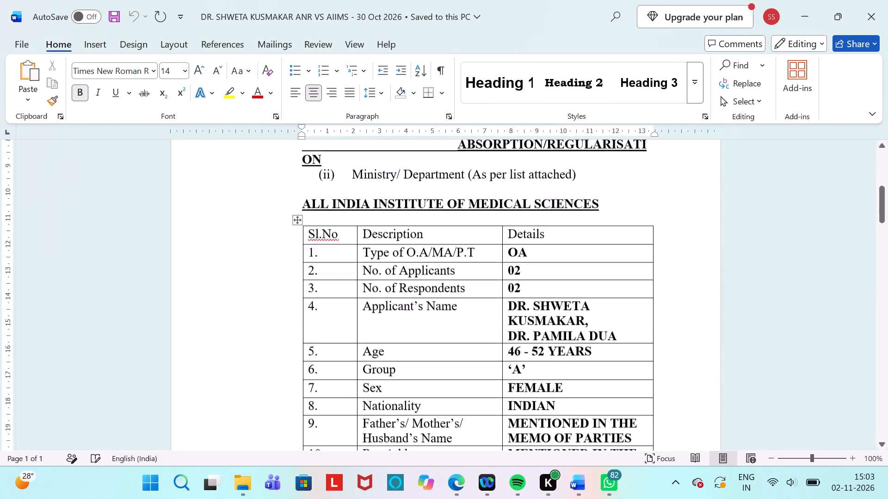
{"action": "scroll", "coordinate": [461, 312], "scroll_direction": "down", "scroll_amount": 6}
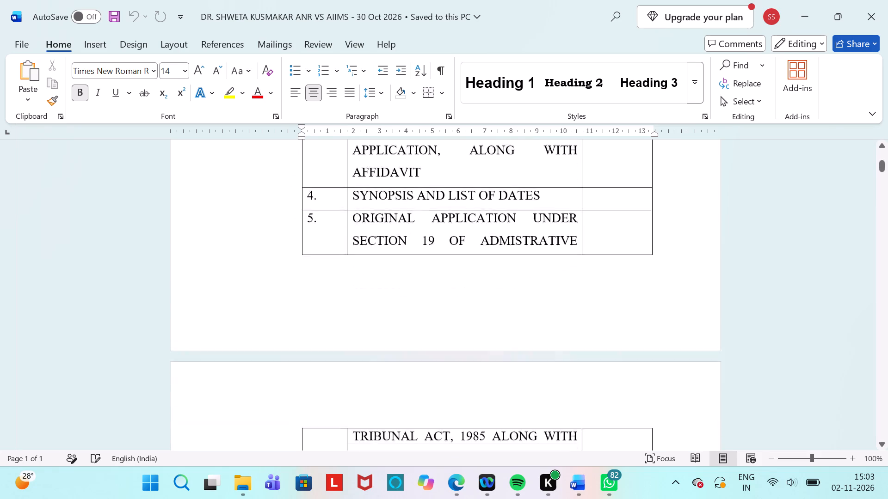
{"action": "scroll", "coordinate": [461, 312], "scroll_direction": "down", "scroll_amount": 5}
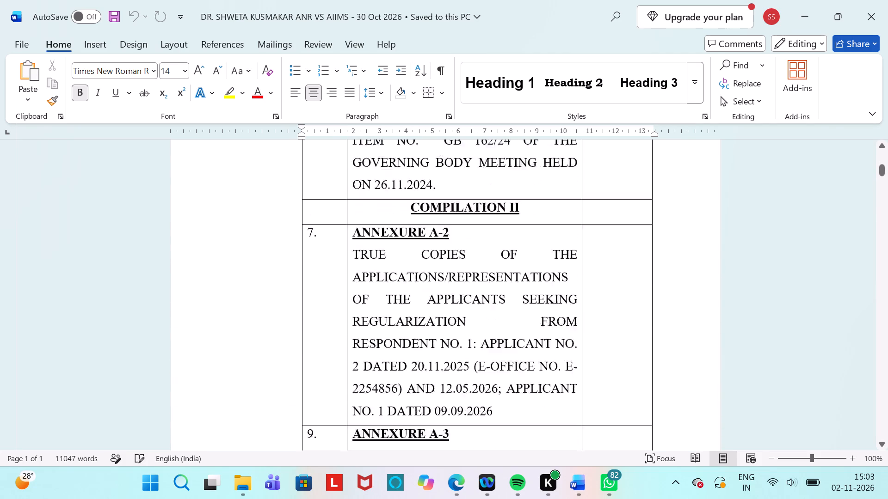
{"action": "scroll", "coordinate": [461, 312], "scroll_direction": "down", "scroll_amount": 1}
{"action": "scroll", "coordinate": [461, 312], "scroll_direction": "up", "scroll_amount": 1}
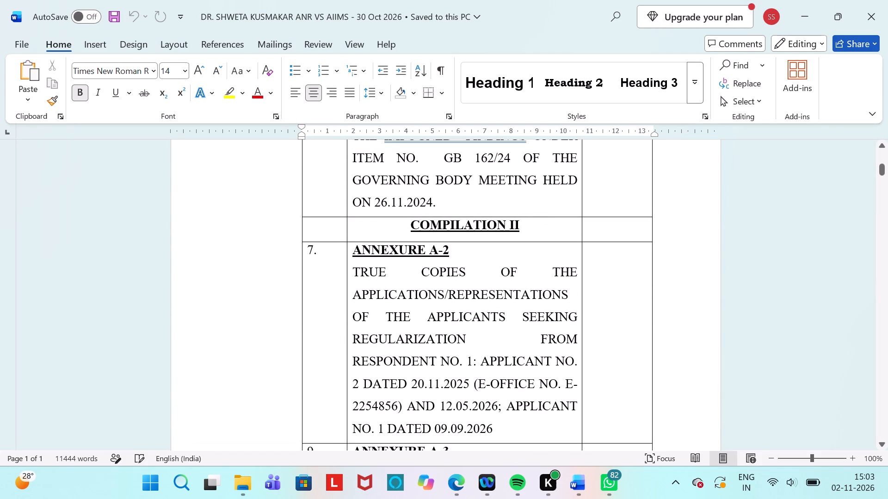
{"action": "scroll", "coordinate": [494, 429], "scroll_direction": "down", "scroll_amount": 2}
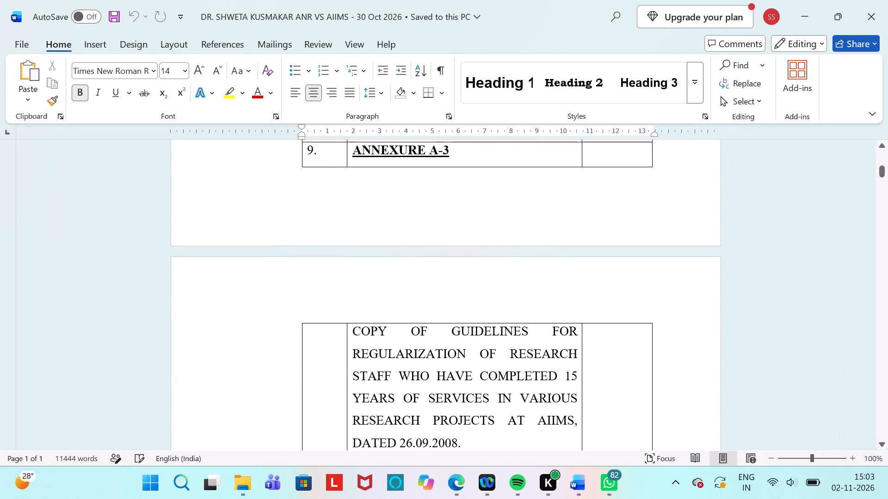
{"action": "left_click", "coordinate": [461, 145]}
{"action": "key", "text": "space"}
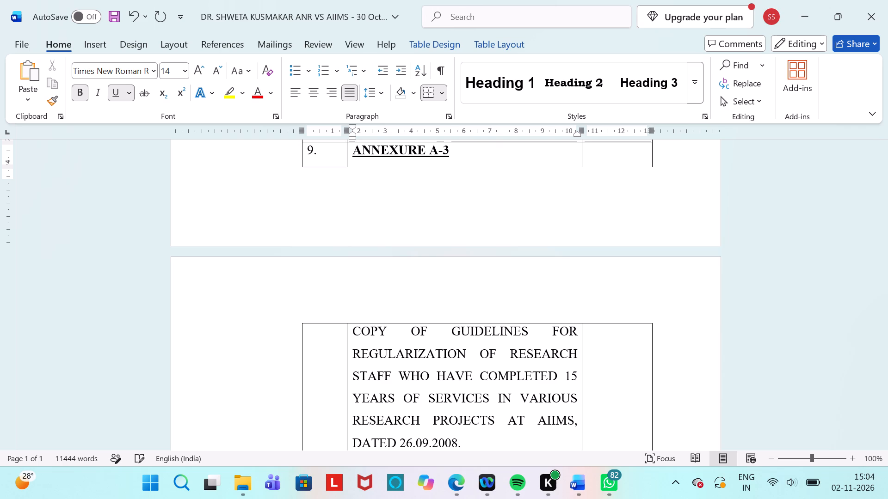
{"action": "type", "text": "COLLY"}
Cut the whole Annexure A-3 entry about the 26.09.2008 regularization guidelines from the particulars cell of index row 9.
{"action": "scroll", "coordinate": [461, 150], "scroll_direction": "down", "scroll_amount": 1}
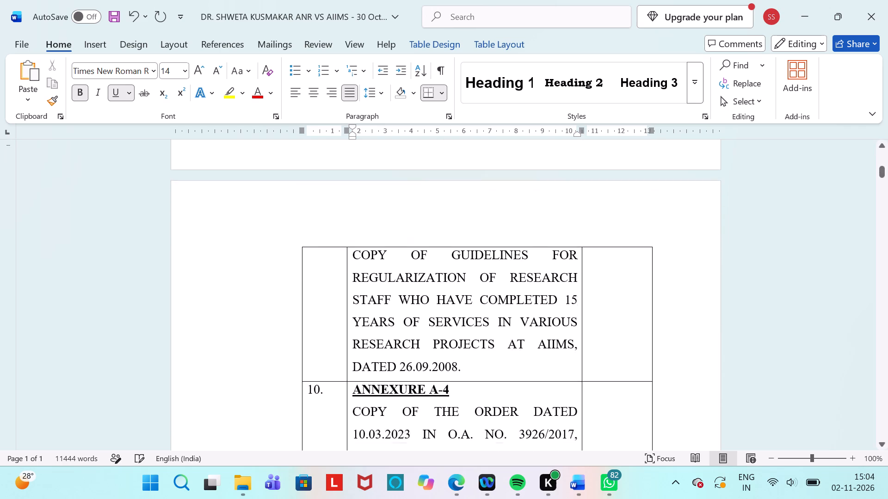
{"action": "scroll", "coordinate": [461, 150], "scroll_direction": "down", "scroll_amount": 1}
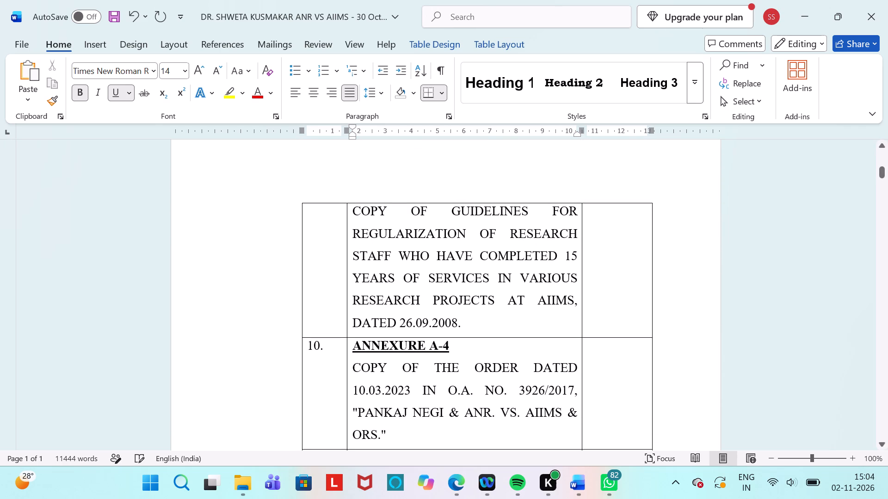
{"action": "scroll", "coordinate": [421, 207], "scroll_direction": "up", "scroll_amount": 1}
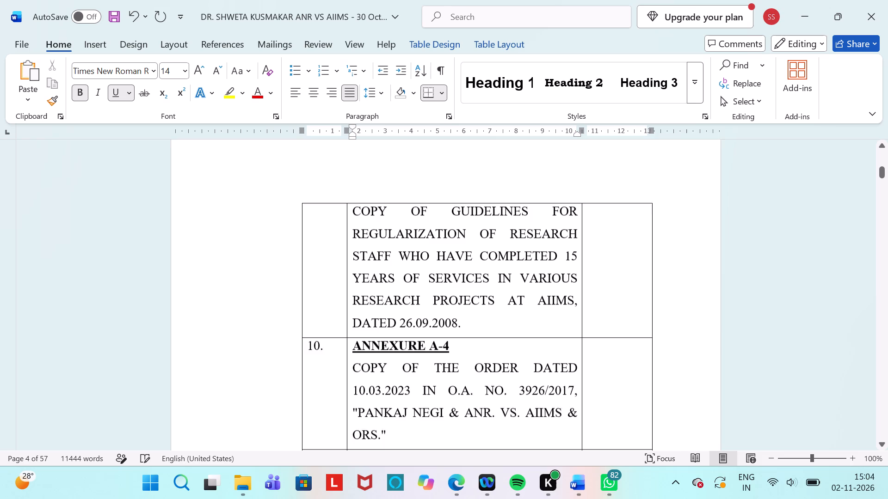
{"action": "scroll", "coordinate": [421, 207], "scroll_direction": "up", "scroll_amount": 1}
{"action": "scroll", "coordinate": [421, 207], "scroll_direction": "down", "scroll_amount": 1}
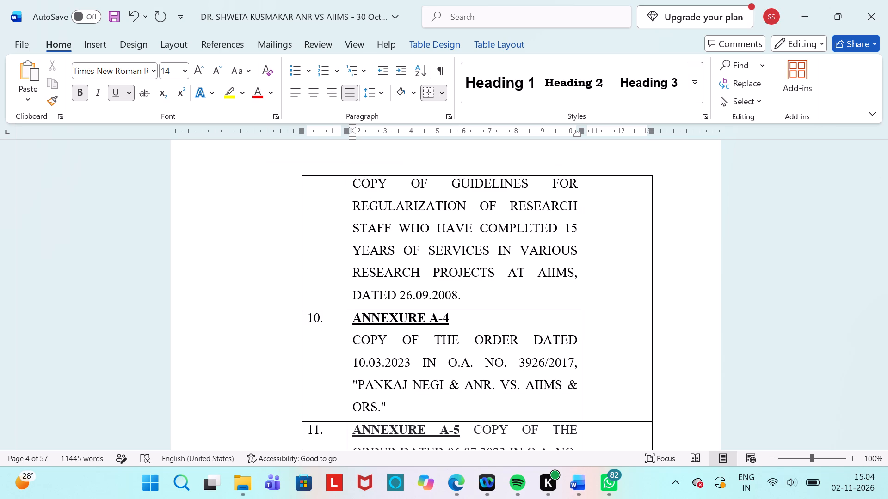
{"action": "left_click", "coordinate": [354, 178]}
{"action": "left_click_drag", "start_coordinate": [354, 178], "coordinate": [455, 267]}
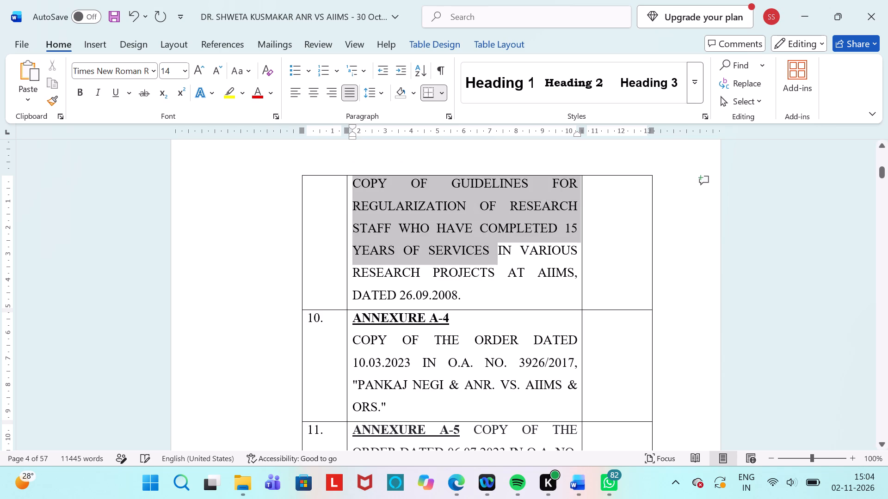
{"action": "left_click_drag", "start_coordinate": [455, 267], "coordinate": [461, 288]}
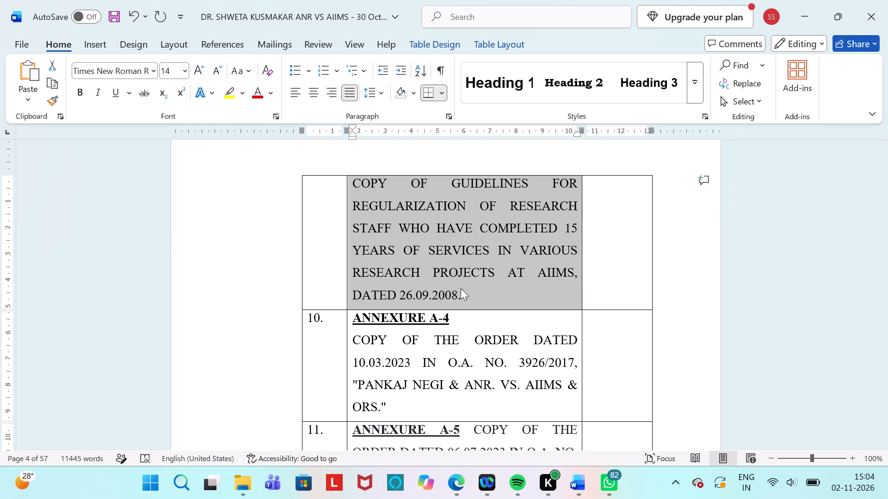
{"action": "key", "text": "ctrl+x"}
Enter a new bold heading beginning "ANNEXURE, A" in the emptied particulars cell of index row 9.
{"action": "scroll", "coordinate": [461, 288], "scroll_direction": "up", "scroll_amount": 1}
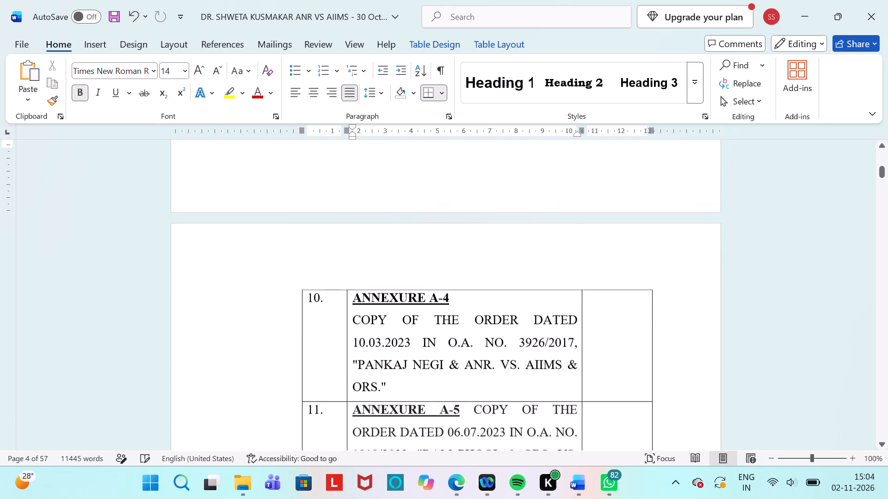
{"action": "scroll", "coordinate": [461, 288], "scroll_direction": "up", "scroll_amount": 1}
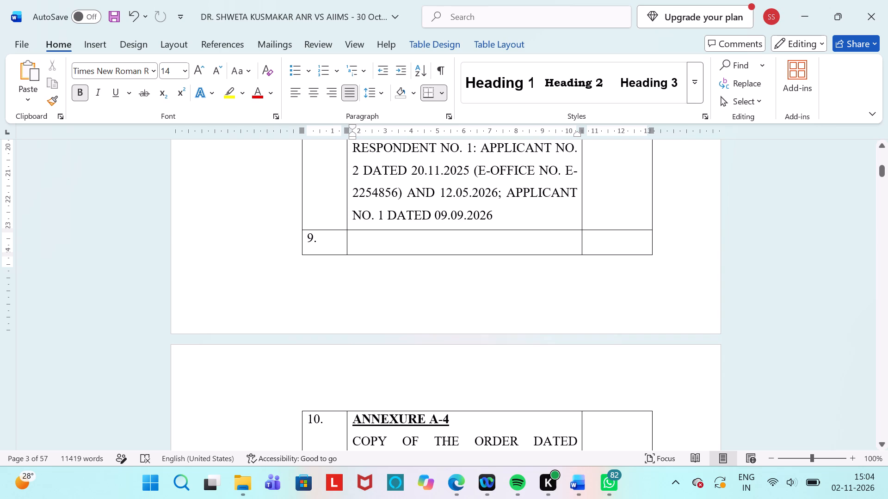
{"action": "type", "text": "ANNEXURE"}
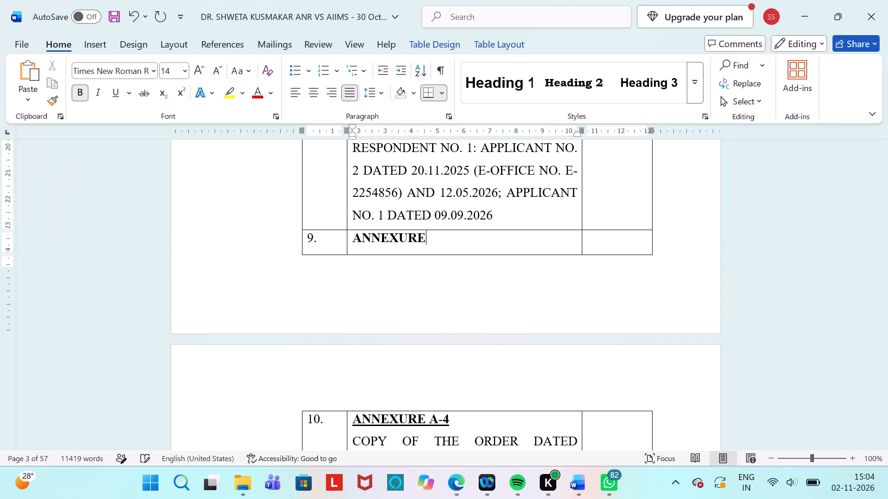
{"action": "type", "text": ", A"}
Complete the bold heading in index row 9 by adding "-3. COLLY." after the A.
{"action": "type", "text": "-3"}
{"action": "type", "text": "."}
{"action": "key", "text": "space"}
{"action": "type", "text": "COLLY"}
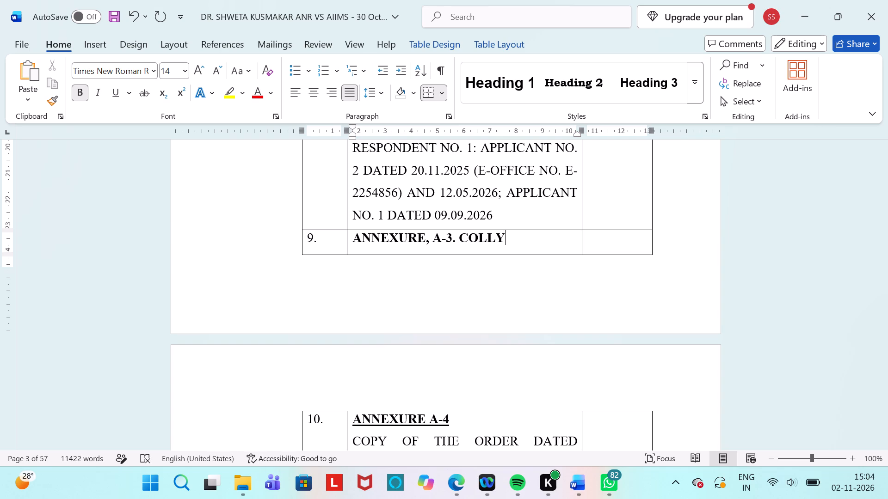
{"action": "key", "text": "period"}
Replace the comma and space after "ANNEXURE" in the row 9 heading with a full stop.
{"action": "left_click", "coordinate": [433, 237]}
{"action": "key", "text": "BackSpace"}
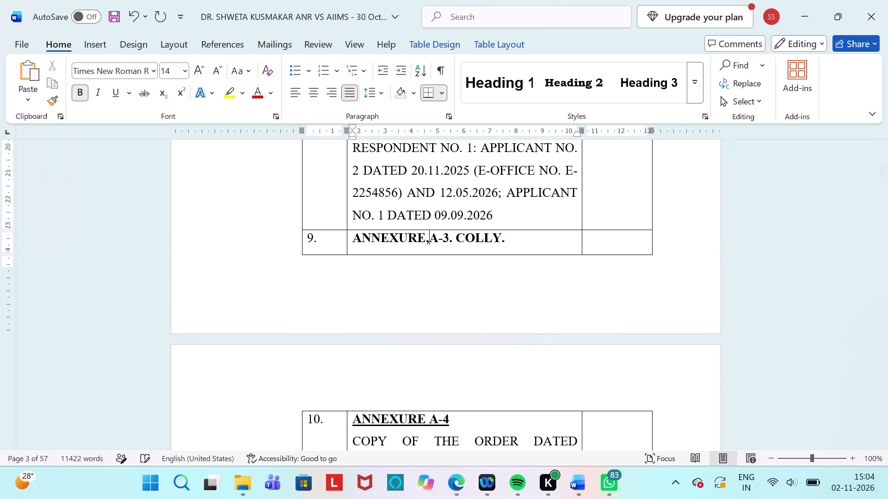
{"action": "key", "text": "BackSpace"}
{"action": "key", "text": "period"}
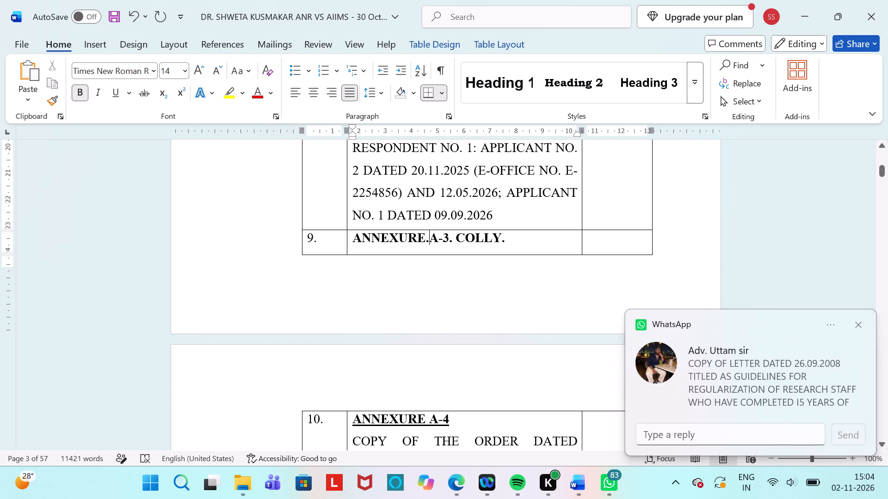
Underline the heading text "ANNEXURE.A-3. COLLY" in index row 9, leaving out its final full stop.
{"action": "left_click_drag", "start_coordinate": [353, 238], "coordinate": [483, 230]}
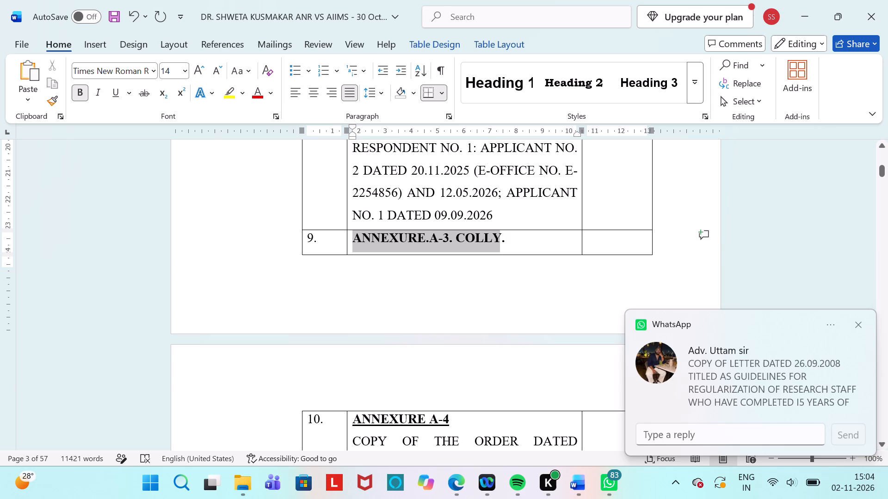
{"action": "left_click_drag", "start_coordinate": [483, 230], "coordinate": [489, 237]}
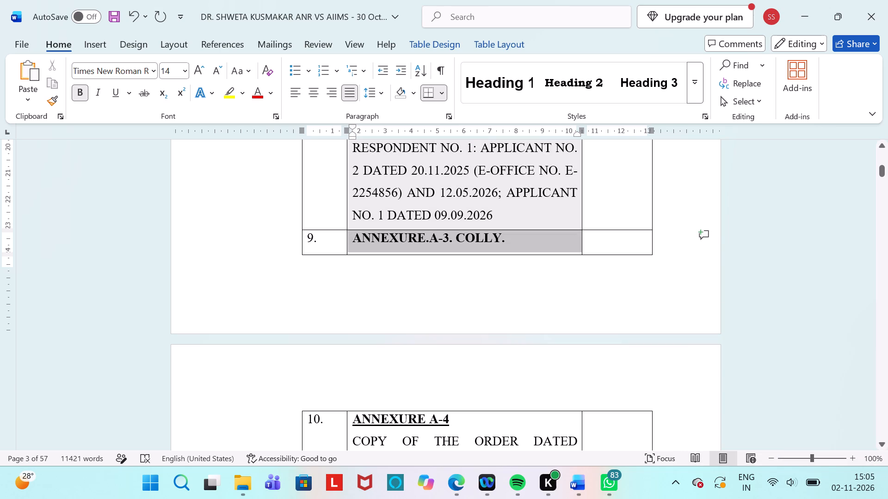
{"action": "left_click_drag", "start_coordinate": [489, 237], "coordinate": [501, 235]}
{"action": "left_click_drag", "start_coordinate": [501, 235], "coordinate": [377, 241]}
{"action": "left_click", "coordinate": [377, 241]}
{"action": "left_click_drag", "start_coordinate": [357, 238], "coordinate": [392, 237]}
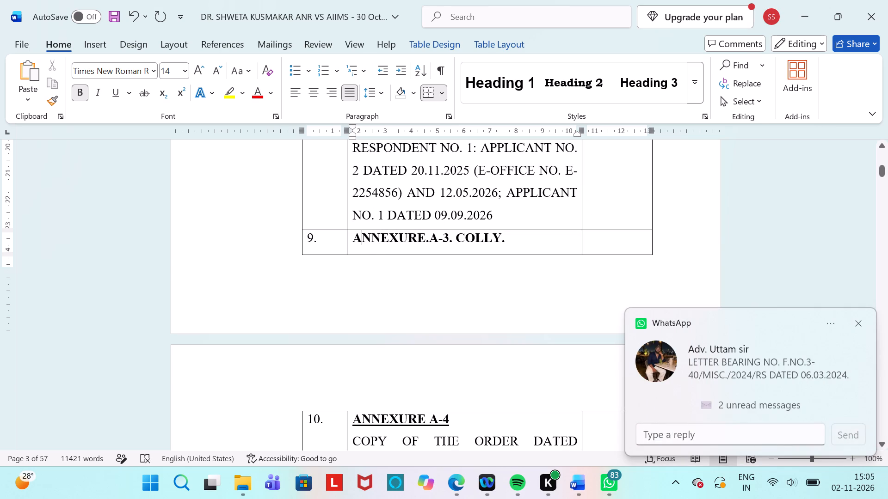
{"action": "left_click_drag", "start_coordinate": [392, 237], "coordinate": [477, 237]}
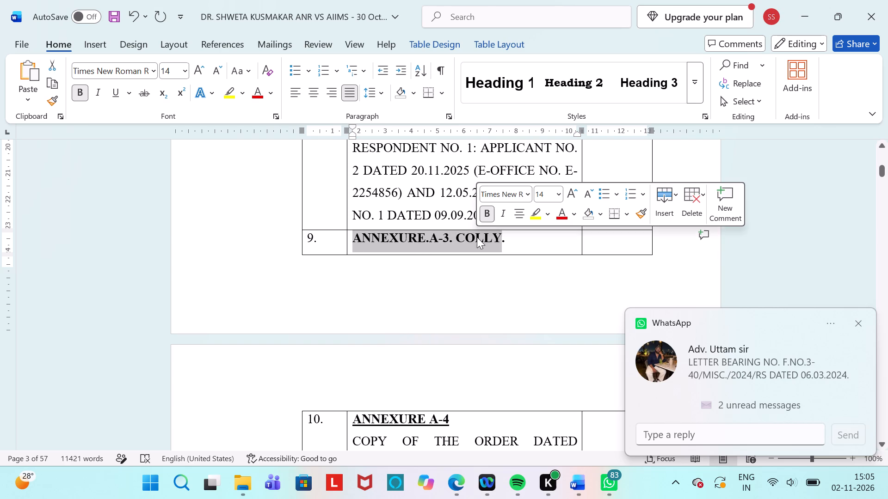
{"action": "left_click", "coordinate": [113, 94]}
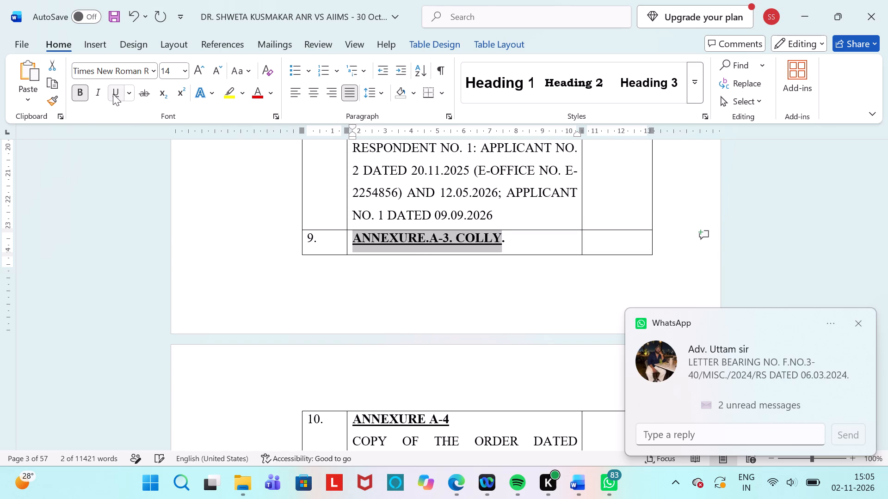
Insert a line break after the heading in index row 9 to start a line for the entry's description.
{"action": "left_click", "coordinate": [560, 239]}
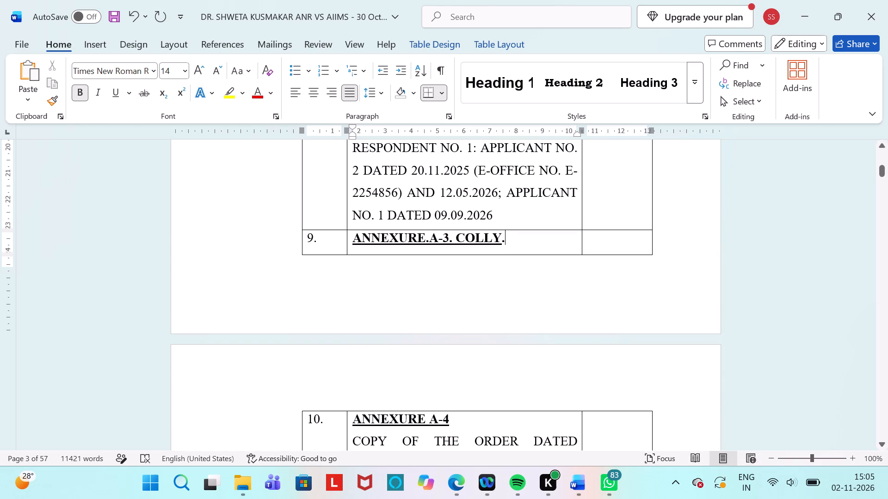
{"action": "key", "text": "shift+Return"}
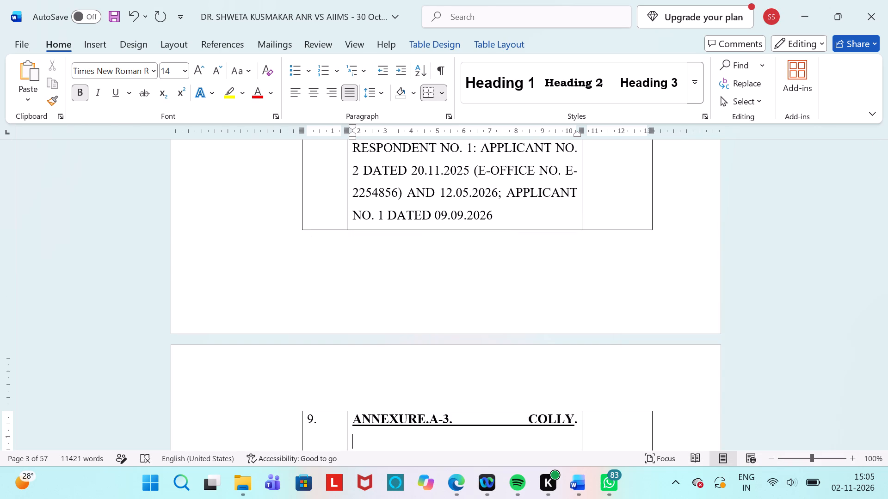
{"action": "scroll", "coordinate": [560, 239], "scroll_direction": "down", "scroll_amount": 2}
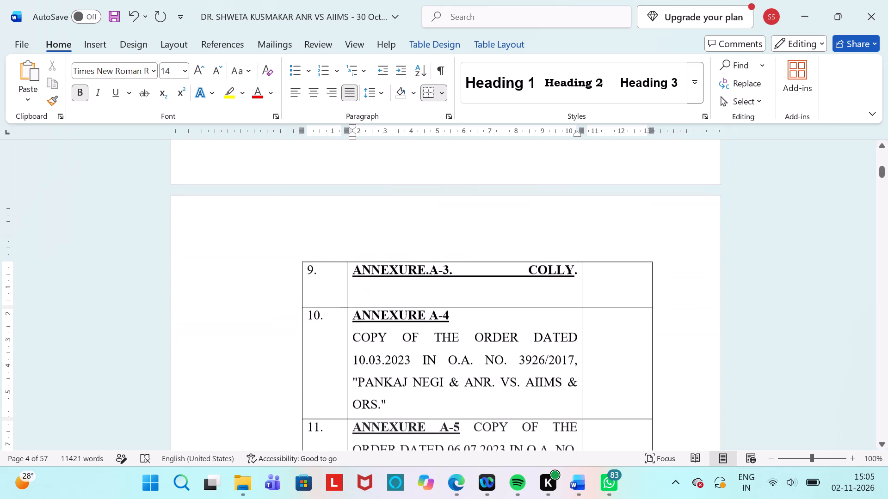
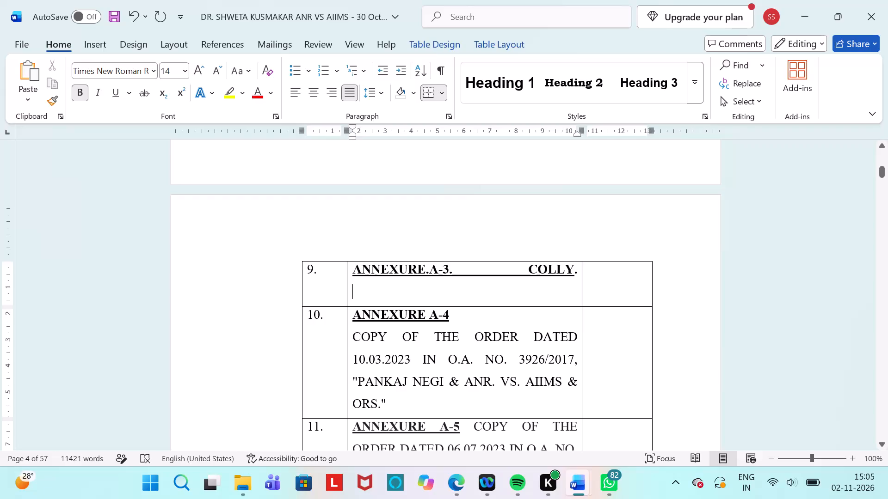
Paste the cut description of the 26.09.2008 regularization guidelines letter in non-bold text beneath the Annexure A-3 COLLY heading in row 9.
{"action": "left_click", "coordinate": [80, 93]}
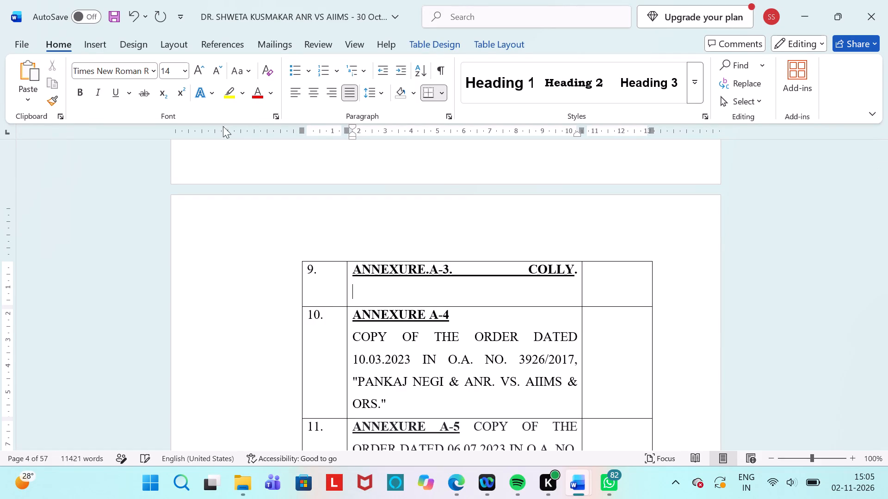
{"action": "key", "text": "ctrl+v"}
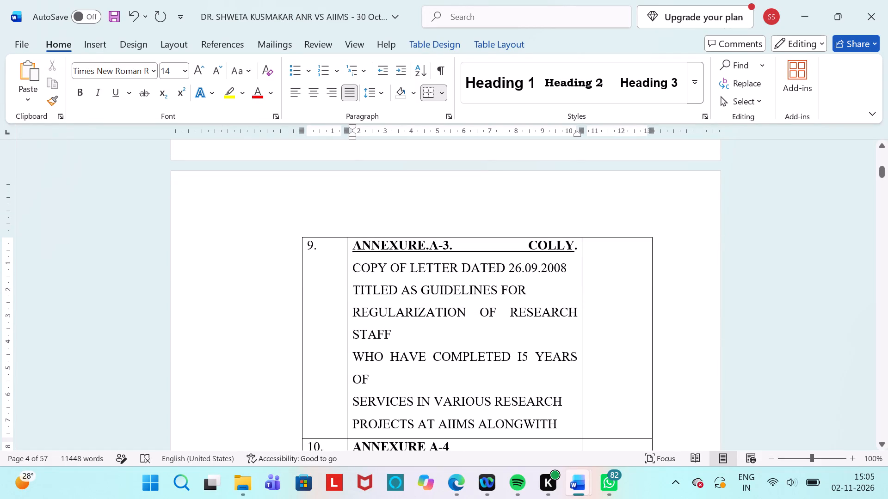
Replace the line break between "OF" and "SERVICES IN VARIOUS RESEARCH" in the row 9 description with a space.
{"action": "left_click", "coordinate": [352, 399]}
{"action": "key", "text": "BackSpace"}
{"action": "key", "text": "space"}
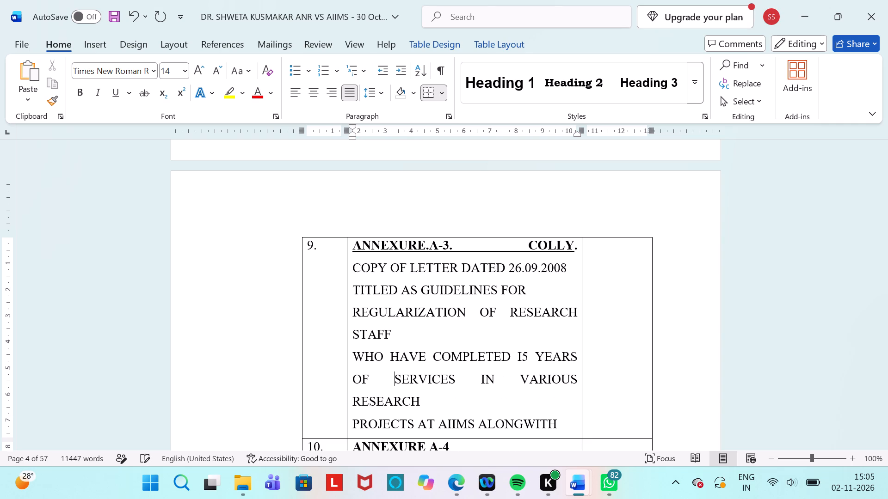
Close up the Annexure A-3 text in index row 9, removing the space before "SERVICES" and the line break between "STAFF" and "WHO".
{"action": "key", "text": "BackSpace"}
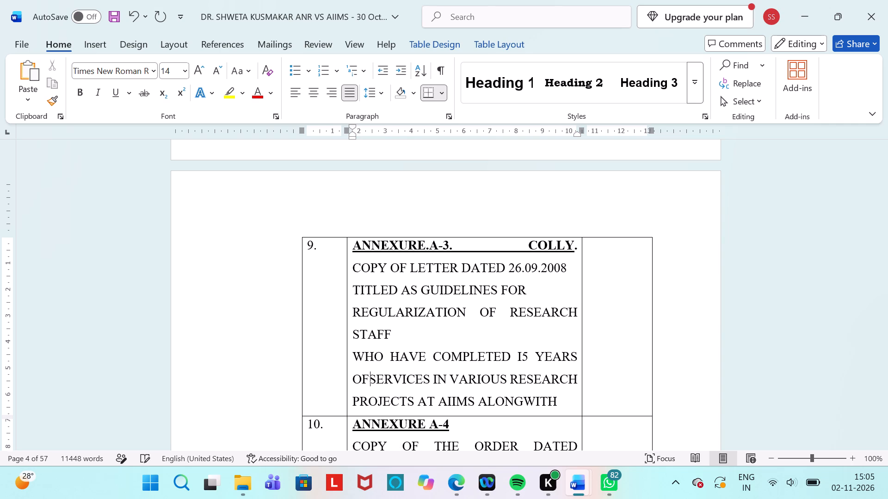
{"action": "left_click", "coordinate": [352, 355]}
{"action": "left_click", "coordinate": [353, 355]}
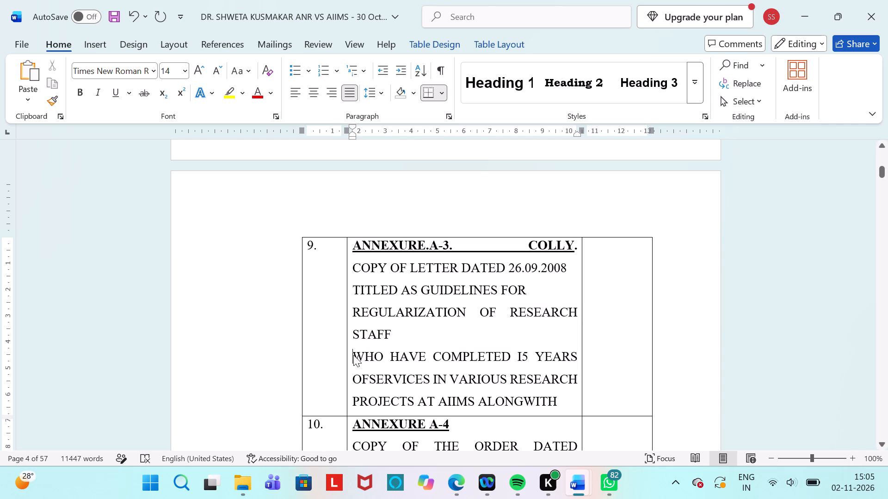
{"action": "left_click", "coordinate": [353, 355]}
{"action": "key", "text": "BackSpace"}
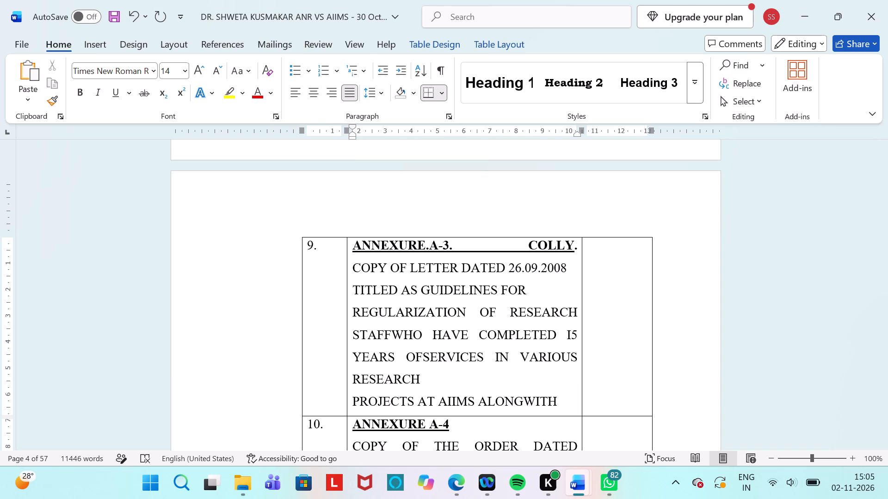
Join the lines "TITLED AS GUIDELINES FOR" and "REGULARIZATION" in index row 9 by removing the break after "FOR".
{"action": "left_click", "coordinate": [526, 287]}
{"action": "key", "text": "shift+Right"}
{"action": "key", "text": "Delete"}
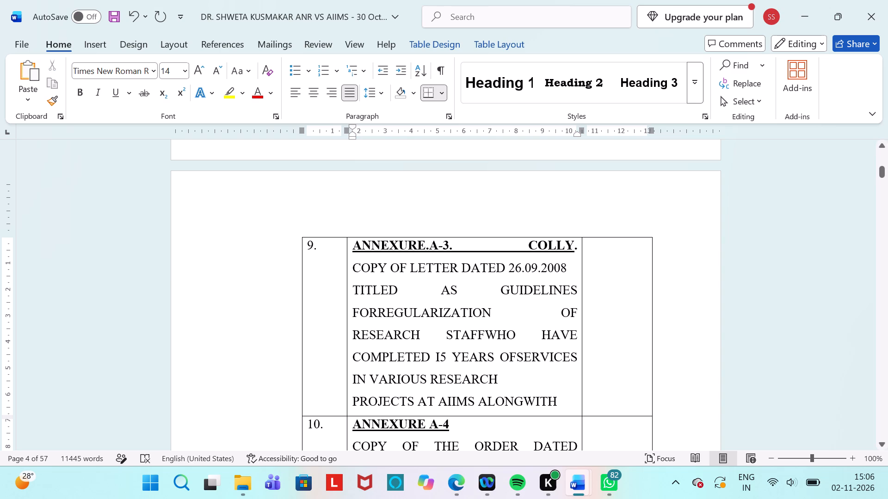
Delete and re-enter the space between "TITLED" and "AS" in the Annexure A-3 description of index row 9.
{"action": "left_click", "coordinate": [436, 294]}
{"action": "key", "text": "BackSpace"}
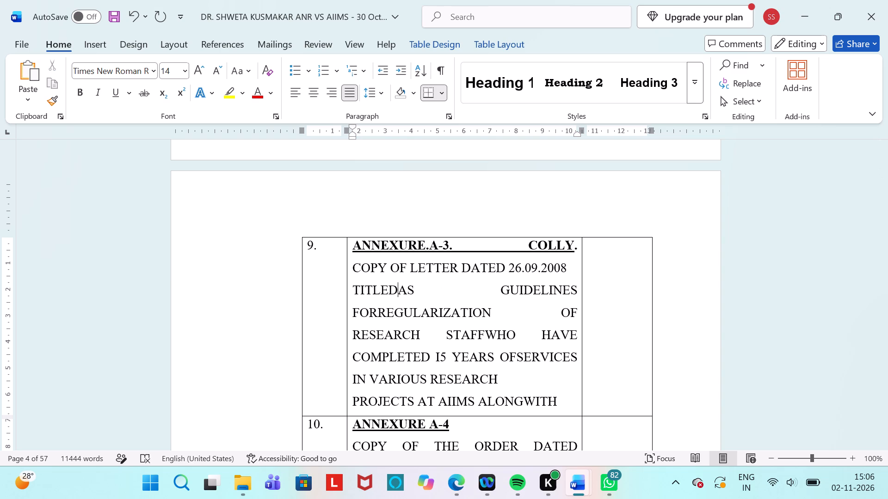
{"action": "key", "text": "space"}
Split "ALONGWITH" into "ALONG WITH" in the last line of index row 9 and place the cursor after "WITH".
{"action": "scroll", "coordinate": [433, 370], "scroll_direction": "down", "scroll_amount": 1}
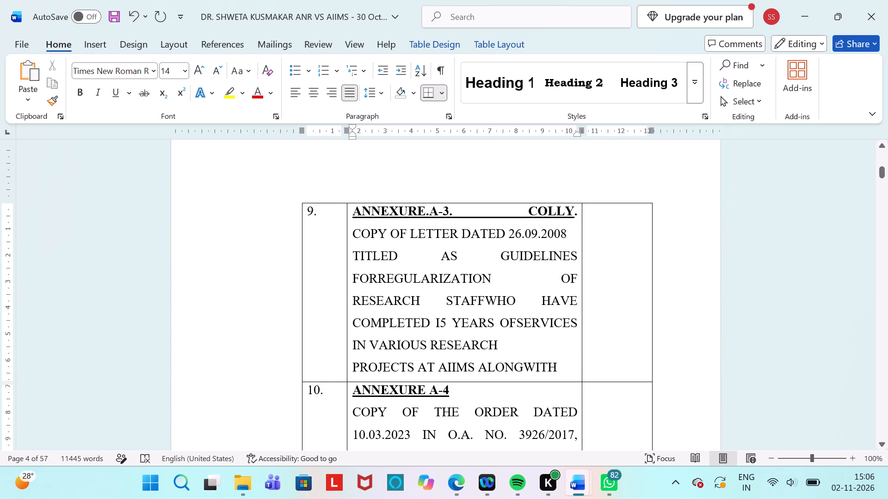
{"action": "left_click", "coordinate": [524, 367]}
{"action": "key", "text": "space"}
{"action": "left_click", "coordinate": [559, 366]}
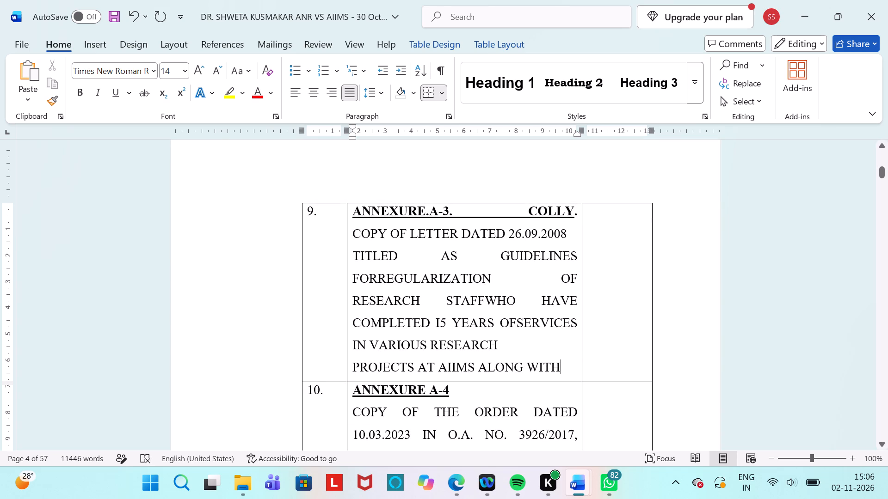
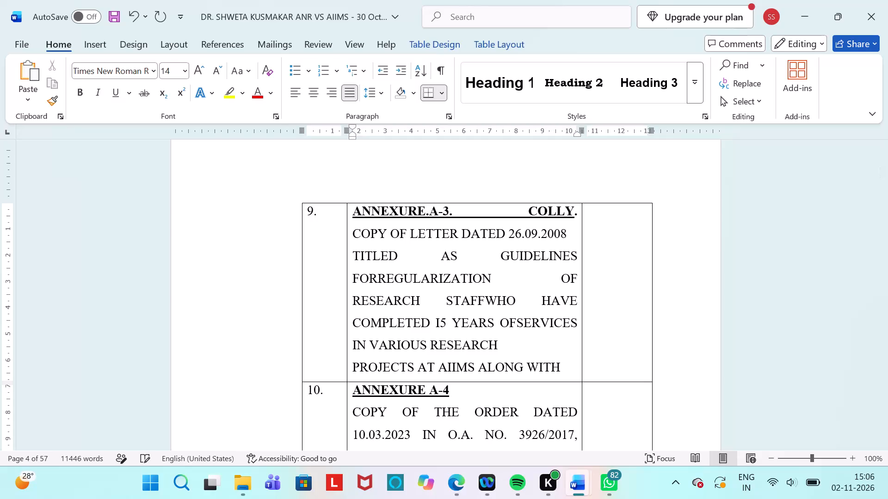
Paste "LETTER BEARING NO. F.NO.3-40/MISC./2024/RS DATED 06.03.2024" after "ALONG WITH" at the end of the Annexure A-3 entry in index row 9.
{"action": "key", "text": "ctrl+v"}
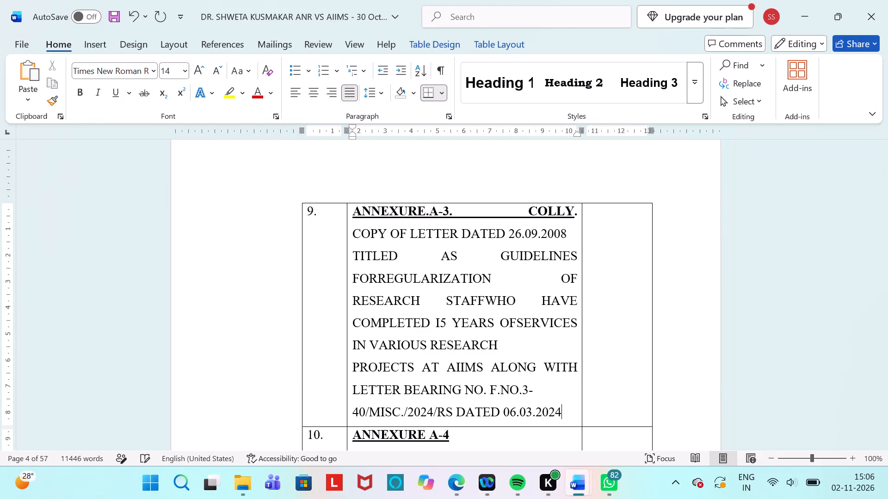
Remove the line break between "26.09.2008" and "TITLED" in the Annexure A-3 description of index row 9.
{"action": "scroll", "coordinate": [588, 371], "scroll_direction": "down", "scroll_amount": 1}
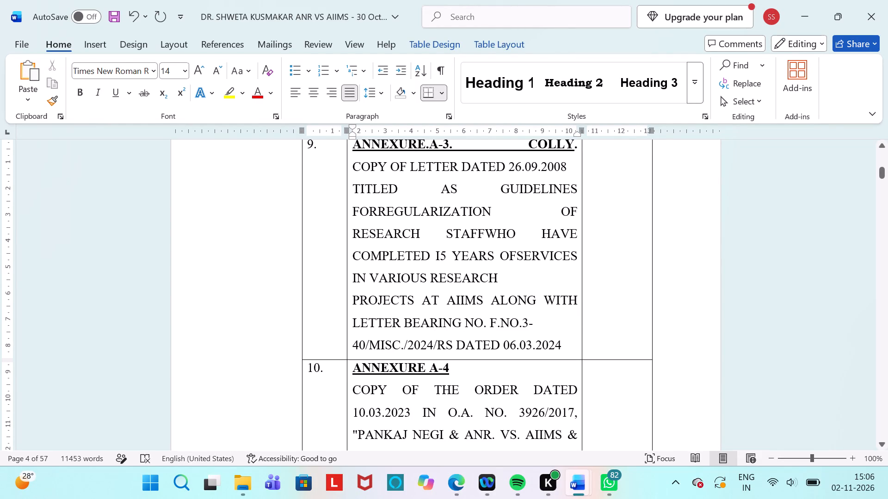
{"action": "left_click", "coordinate": [565, 164]}
{"action": "key", "text": "shift+Right"}
Replace the line break after "26.09.2008" with a space in the Annexure A-3 entry of index row 9.
{"action": "key", "text": "Delete"}
{"action": "key", "text": "space"}
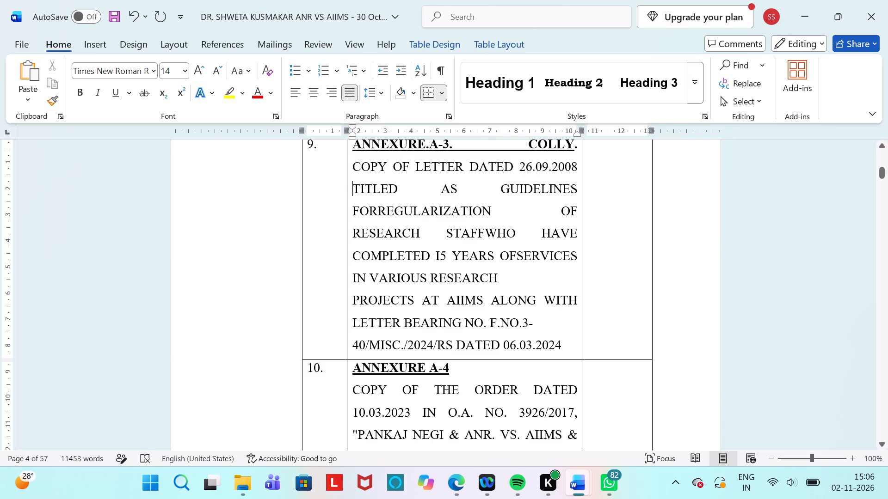
{"action": "left_click", "coordinate": [408, 191]}
Add a full stop after "06.03.2024" at the end of the Annexure A-3 entry.
{"action": "left_click", "coordinate": [561, 344]}
{"action": "key", "text": "period"}
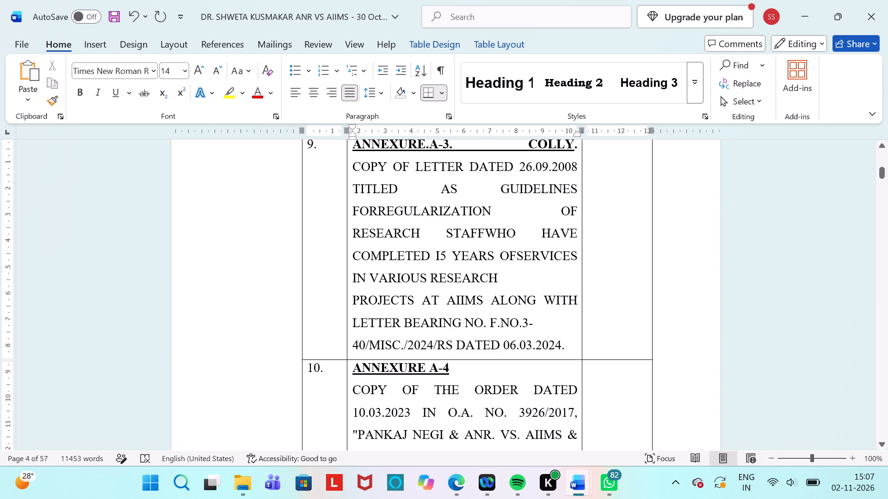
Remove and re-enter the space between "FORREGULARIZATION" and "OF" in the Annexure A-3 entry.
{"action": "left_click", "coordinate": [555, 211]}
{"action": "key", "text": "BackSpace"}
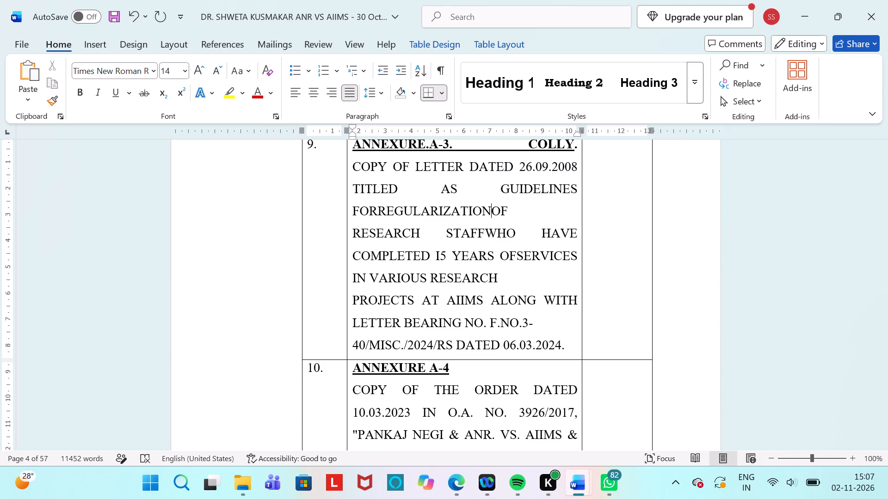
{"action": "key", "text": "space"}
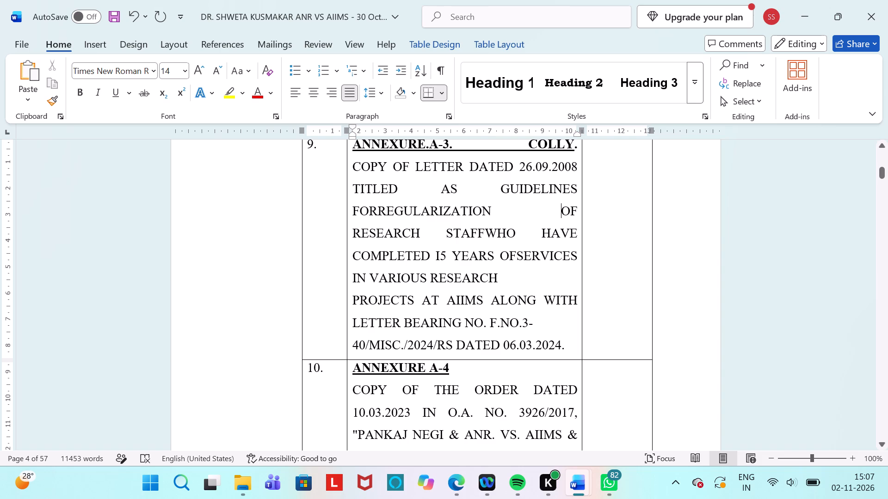
Insert a space between "F.NO.3" and the hyphen in the Annexure A-3 letter reference.
{"action": "scroll", "coordinate": [480, 217], "scroll_direction": "down", "scroll_amount": 1}
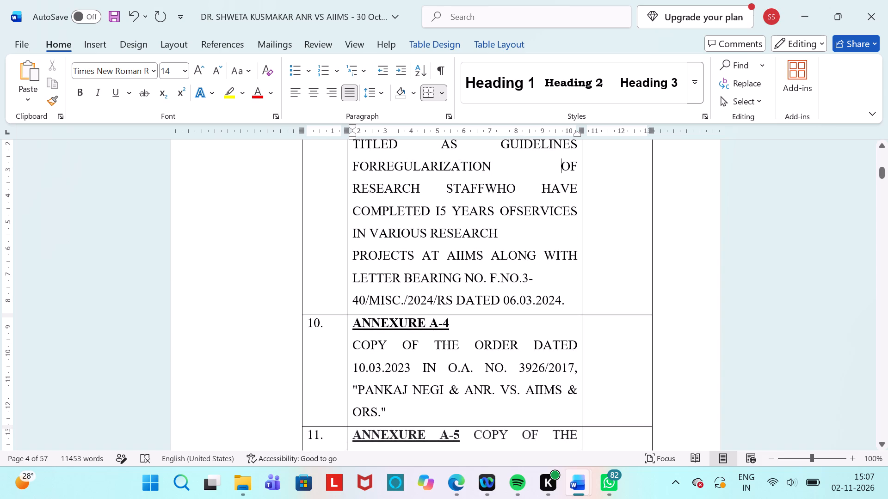
{"action": "scroll", "coordinate": [480, 217], "scroll_direction": "down", "scroll_amount": 1}
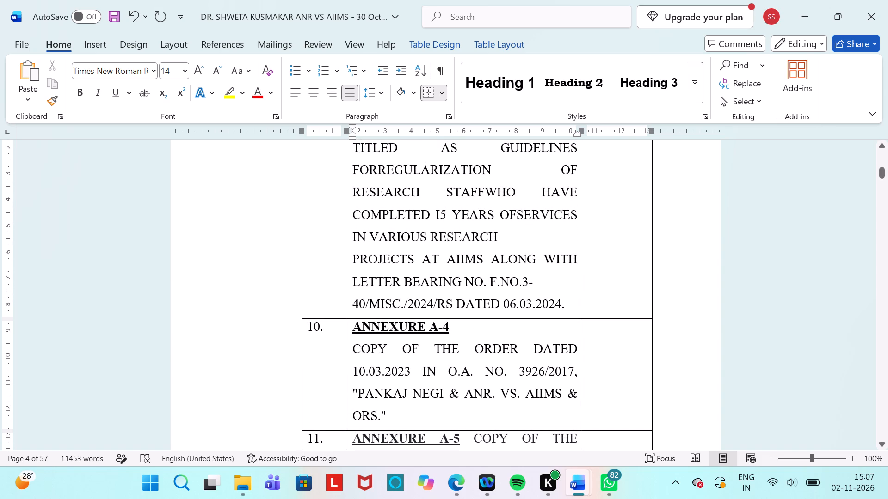
{"action": "left_click", "coordinate": [529, 283]}
{"action": "key", "text": "space"}
Replace the line break between "RESEARCH" and "PROJECTS" with a space in the Annexure A-3 entry.
{"action": "left_click", "coordinate": [353, 257]}
{"action": "key", "text": "BackSpace"}
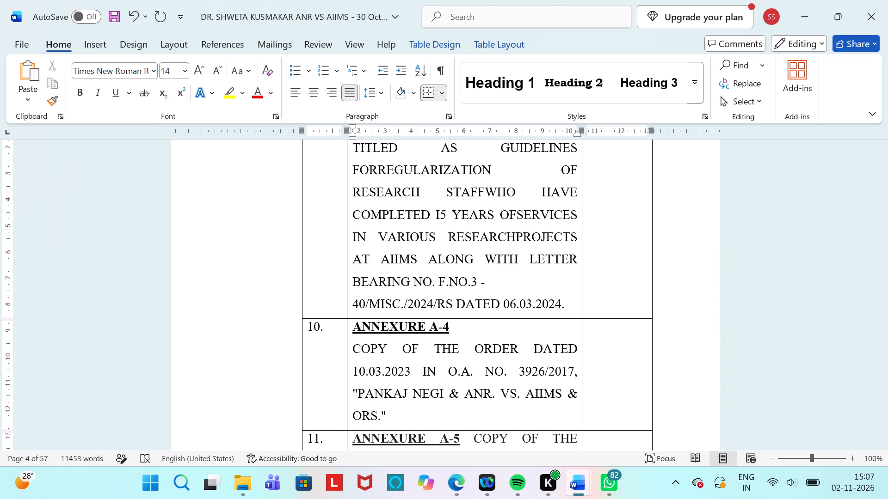
{"action": "key", "text": "space"}
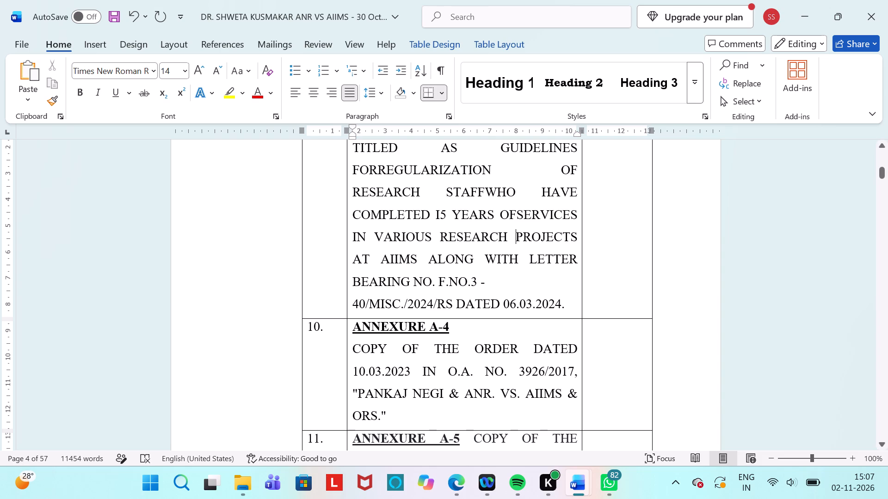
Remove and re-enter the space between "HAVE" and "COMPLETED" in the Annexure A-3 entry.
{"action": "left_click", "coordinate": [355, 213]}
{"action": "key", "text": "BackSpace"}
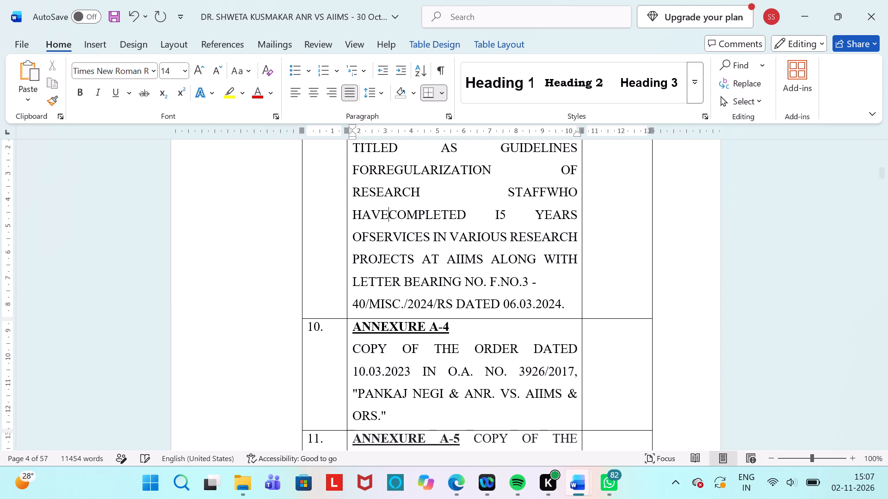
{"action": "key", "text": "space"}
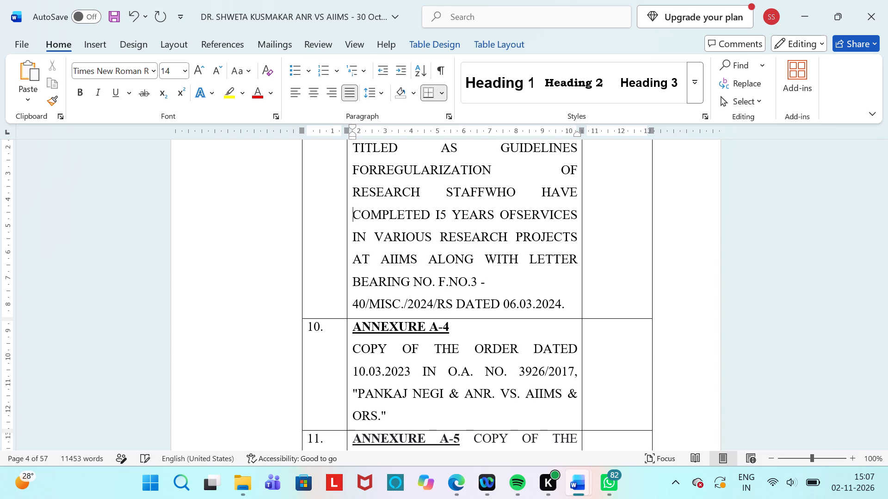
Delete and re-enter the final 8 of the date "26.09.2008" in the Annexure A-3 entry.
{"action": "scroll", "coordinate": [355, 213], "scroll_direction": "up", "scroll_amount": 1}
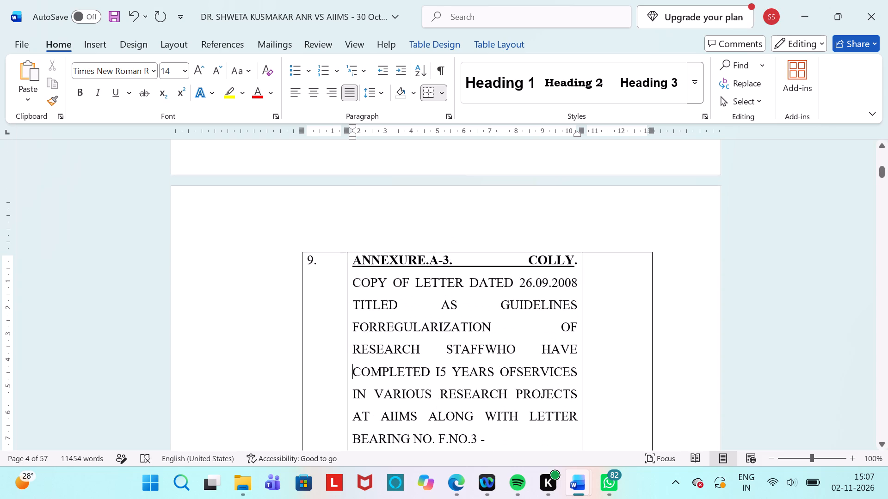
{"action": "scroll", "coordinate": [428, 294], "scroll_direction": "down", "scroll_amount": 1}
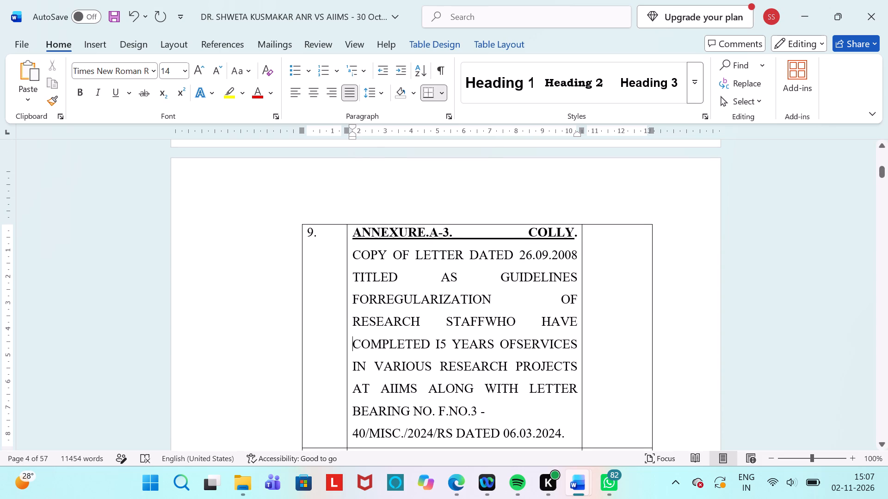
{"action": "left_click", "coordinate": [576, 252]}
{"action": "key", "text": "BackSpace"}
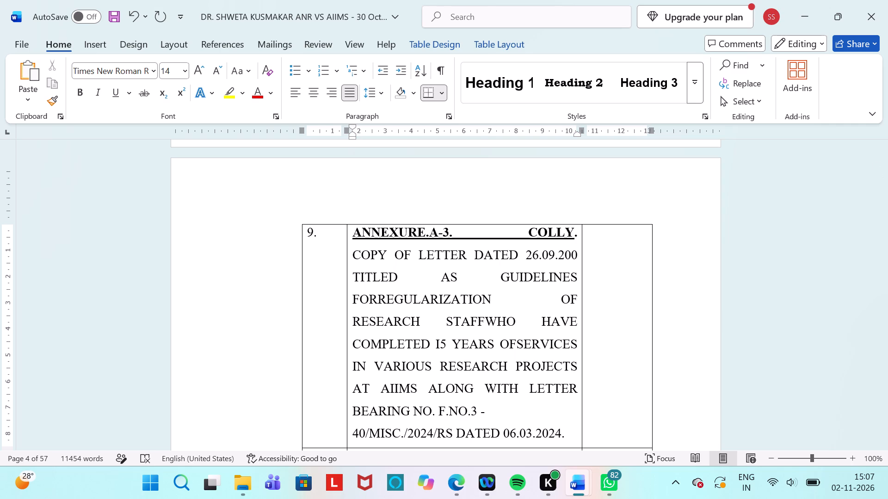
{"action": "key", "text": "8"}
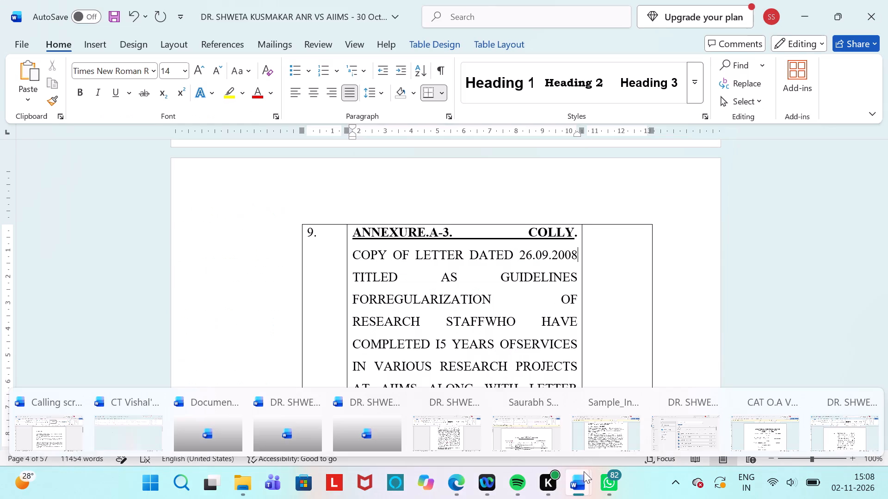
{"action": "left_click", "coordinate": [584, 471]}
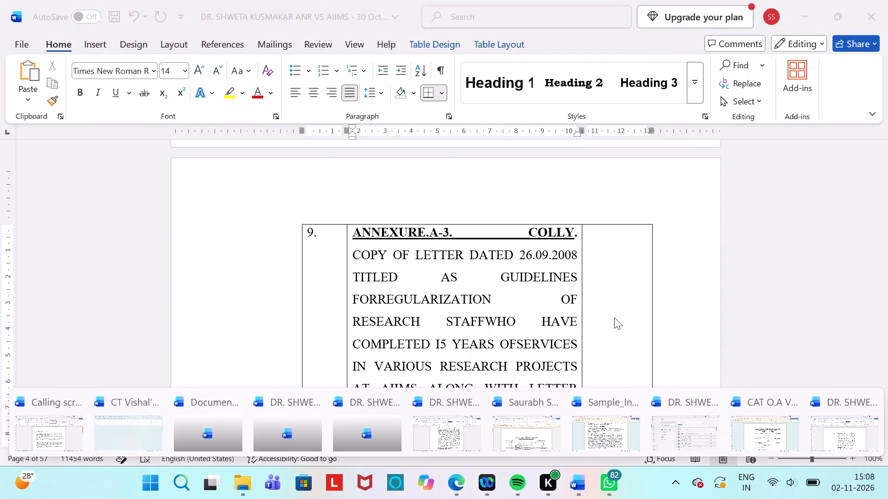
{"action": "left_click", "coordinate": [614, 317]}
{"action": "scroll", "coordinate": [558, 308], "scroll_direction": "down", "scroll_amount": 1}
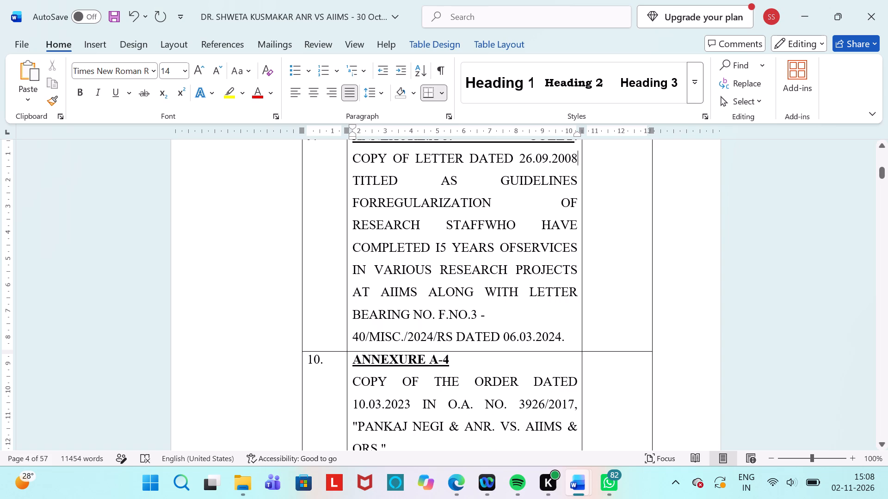
Remove the wide gap before "COLLY" so the row 9 heading reads "ANNEXURE.A-3.COLLY.".
{"action": "scroll", "coordinate": [558, 308], "scroll_direction": "up", "scroll_amount": 1}
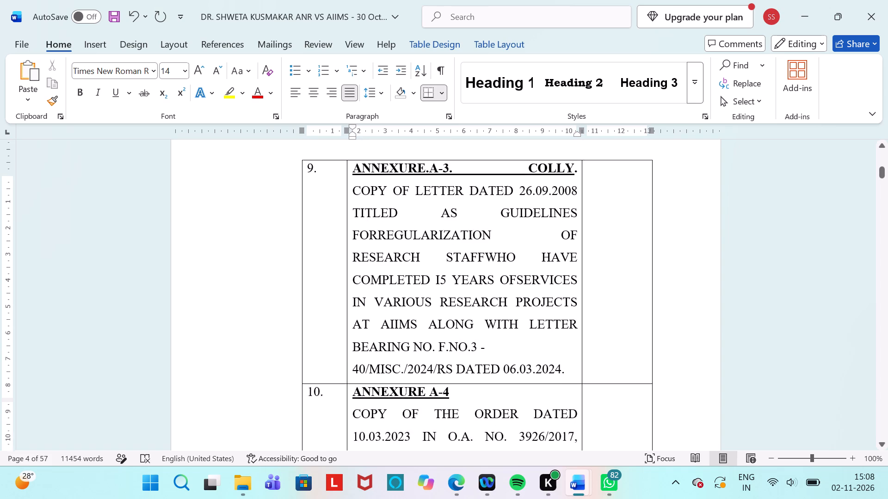
{"action": "scroll", "coordinate": [558, 308], "scroll_direction": "up", "scroll_amount": 1}
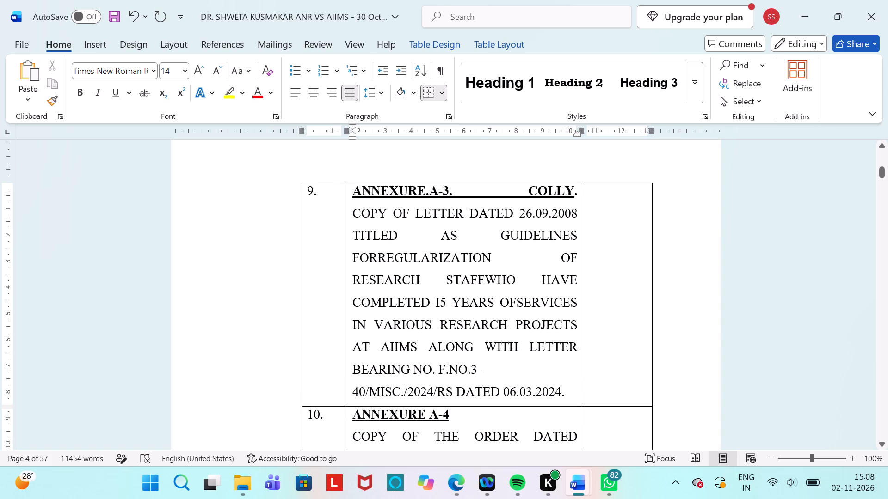
{"action": "left_click", "coordinate": [523, 193]}
{"action": "left_click_drag", "start_coordinate": [523, 193], "coordinate": [518, 193]}
{"action": "left_click_drag", "start_coordinate": [518, 193], "coordinate": [467, 189]}
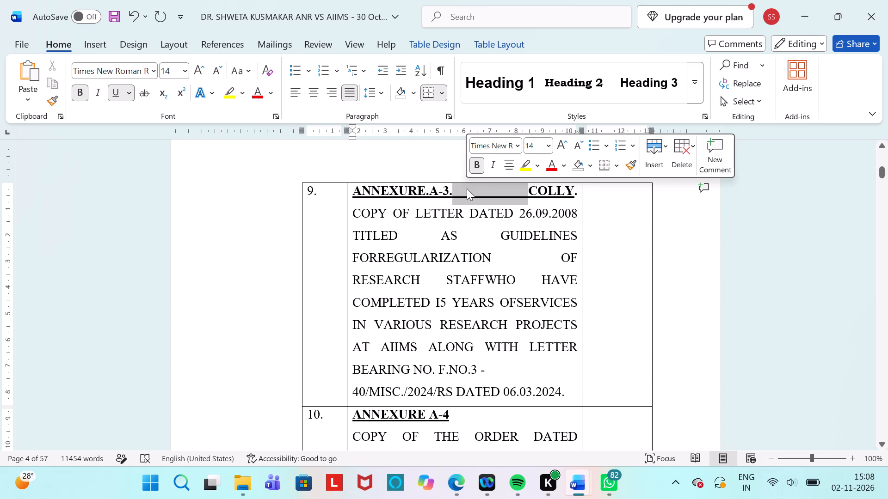
{"action": "key", "text": "Delete"}
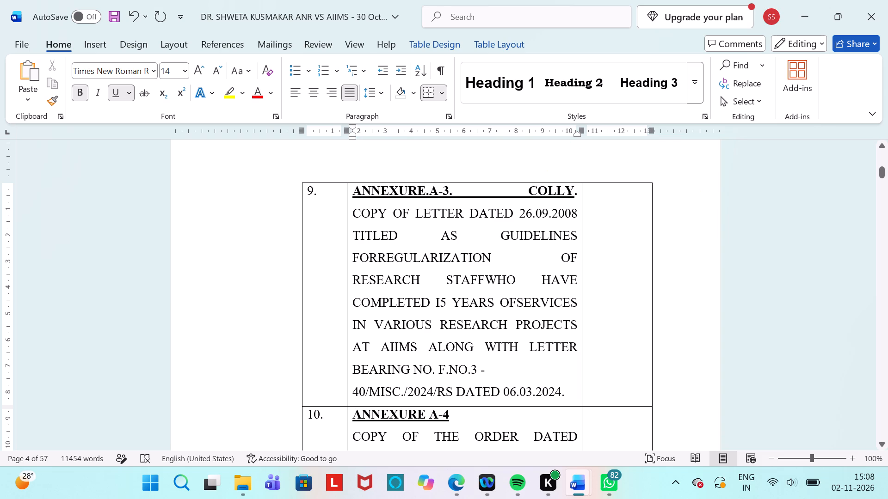
{"action": "left_click", "coordinate": [529, 191]}
{"action": "key", "text": "BackSpace"}
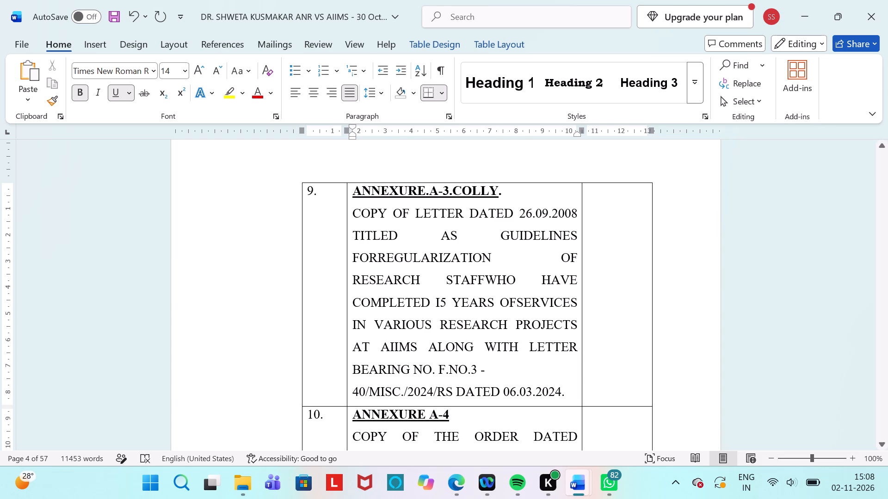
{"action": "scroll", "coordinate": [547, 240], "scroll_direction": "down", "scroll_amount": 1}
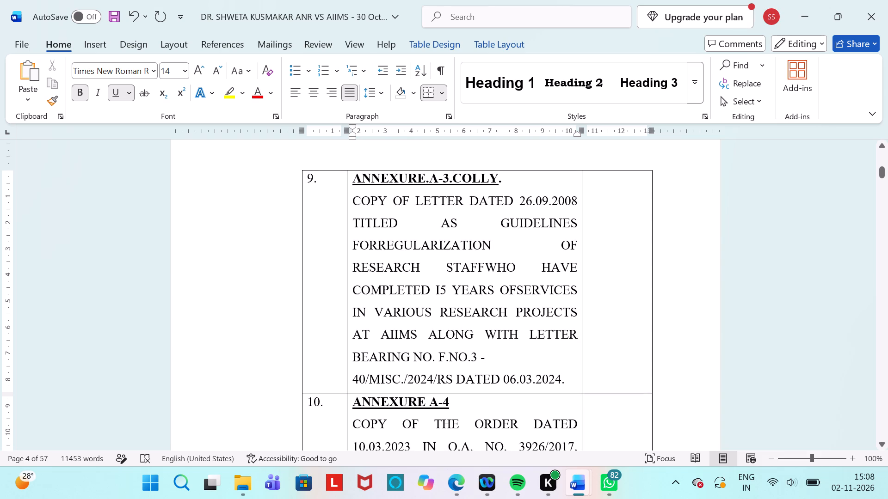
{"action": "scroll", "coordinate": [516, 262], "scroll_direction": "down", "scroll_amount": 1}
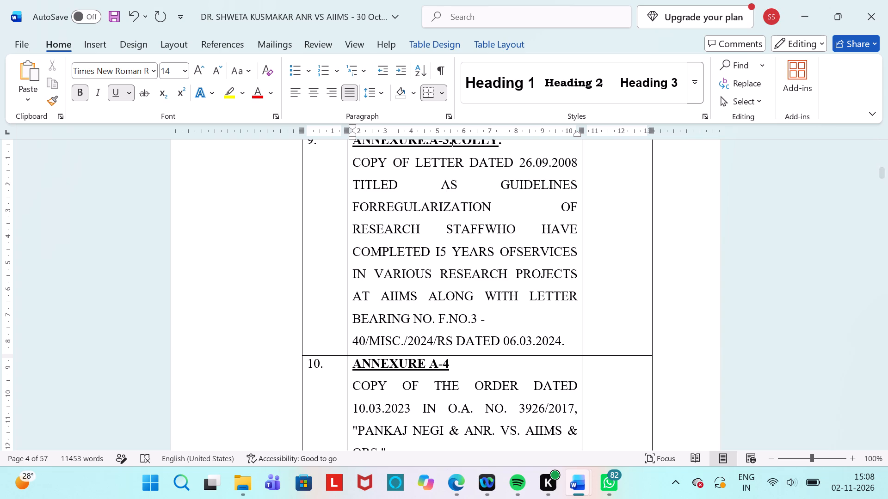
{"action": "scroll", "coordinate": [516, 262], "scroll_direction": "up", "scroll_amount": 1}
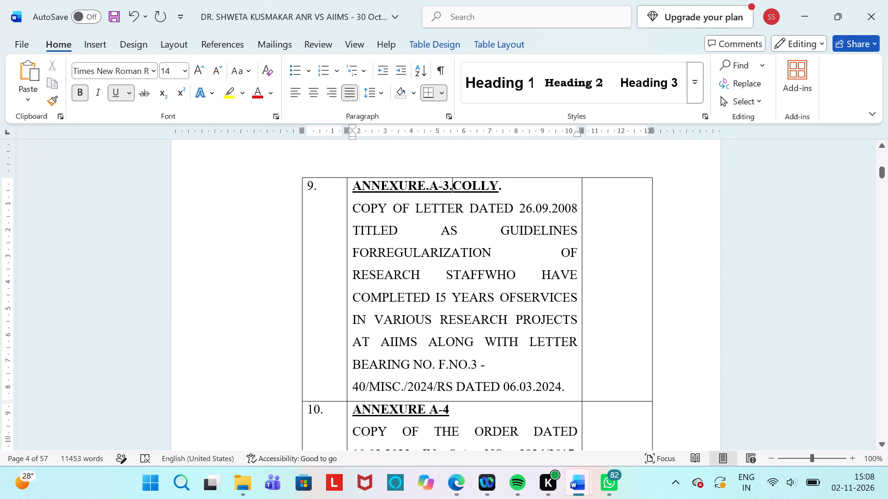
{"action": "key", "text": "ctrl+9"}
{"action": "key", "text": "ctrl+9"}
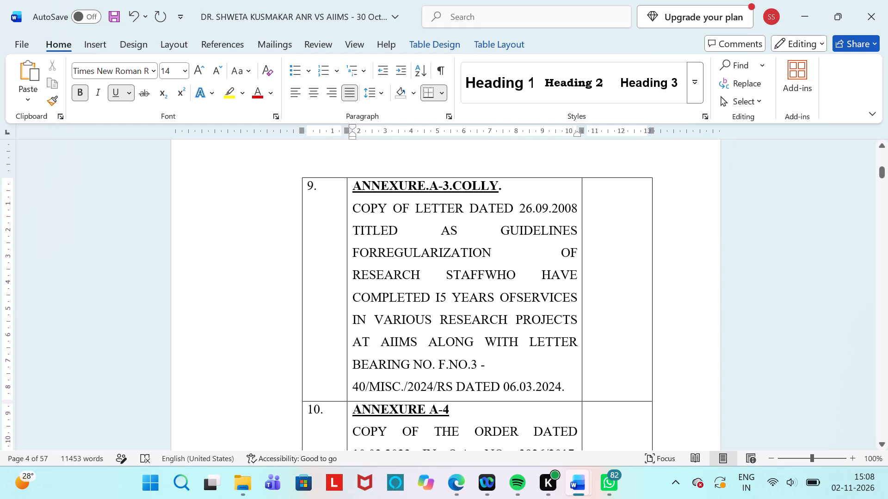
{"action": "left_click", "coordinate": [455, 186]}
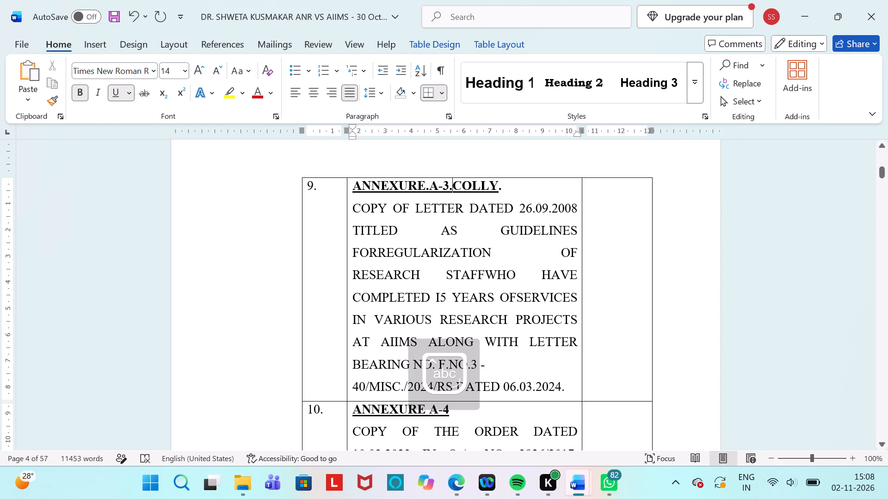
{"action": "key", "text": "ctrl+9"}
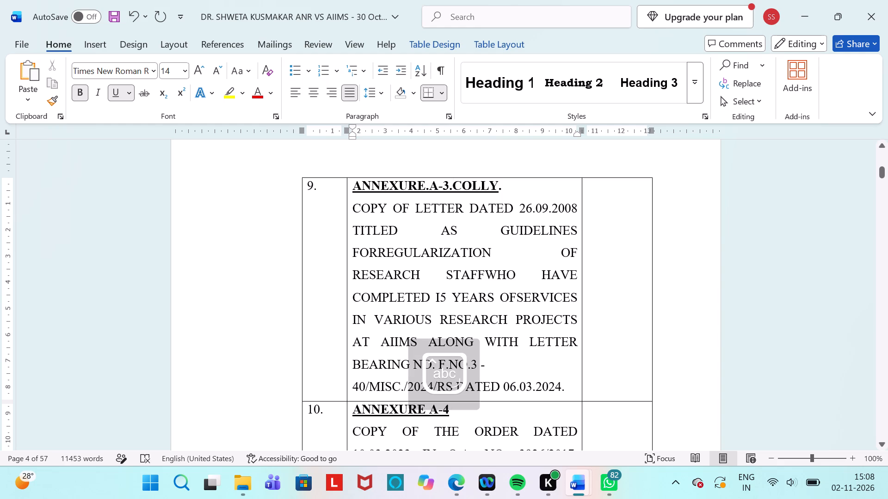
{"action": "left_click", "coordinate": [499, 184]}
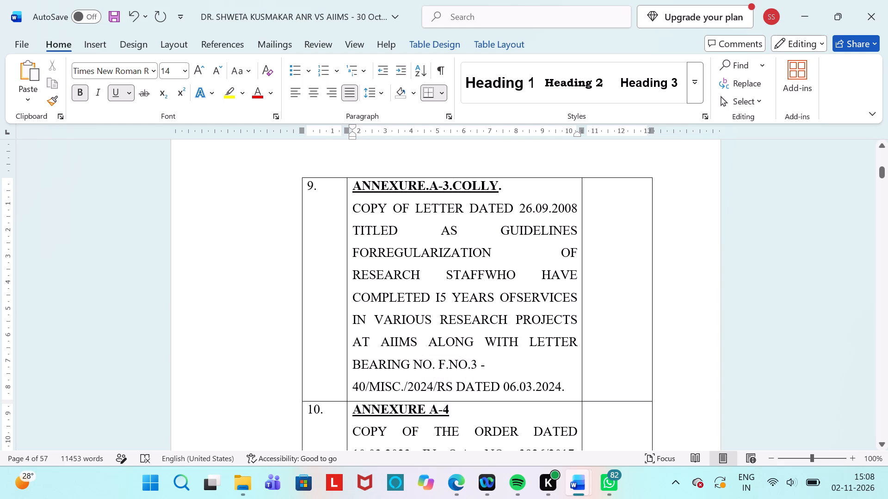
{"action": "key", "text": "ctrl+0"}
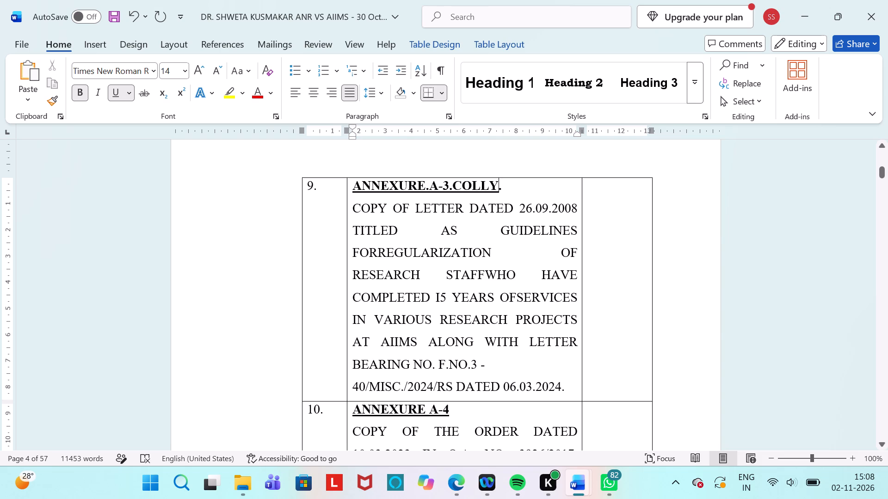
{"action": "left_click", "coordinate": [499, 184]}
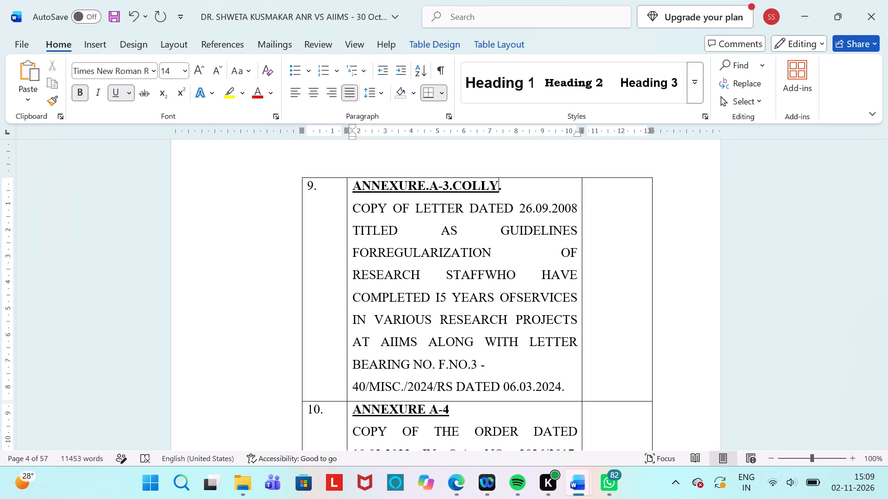
Remove the line break after the "ANNEXURE.A-3.COLLY." heading so "COPY OF LETTER" continues on the same line.
{"action": "left_click", "coordinate": [500, 186]}
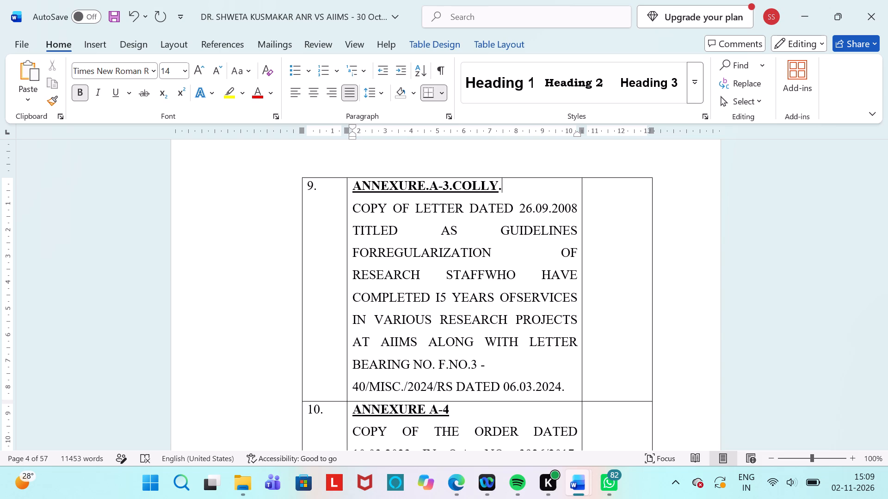
{"action": "double_click", "coordinate": [502, 185]}
{"action": "key", "text": "Delete"}
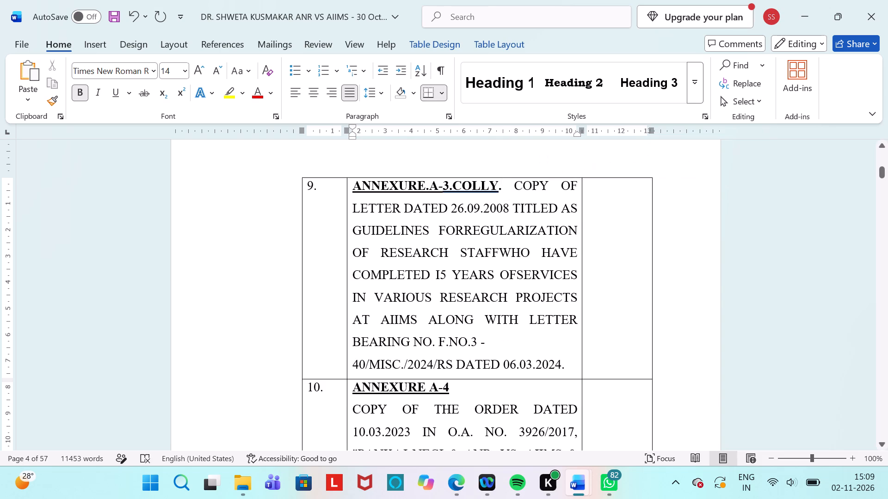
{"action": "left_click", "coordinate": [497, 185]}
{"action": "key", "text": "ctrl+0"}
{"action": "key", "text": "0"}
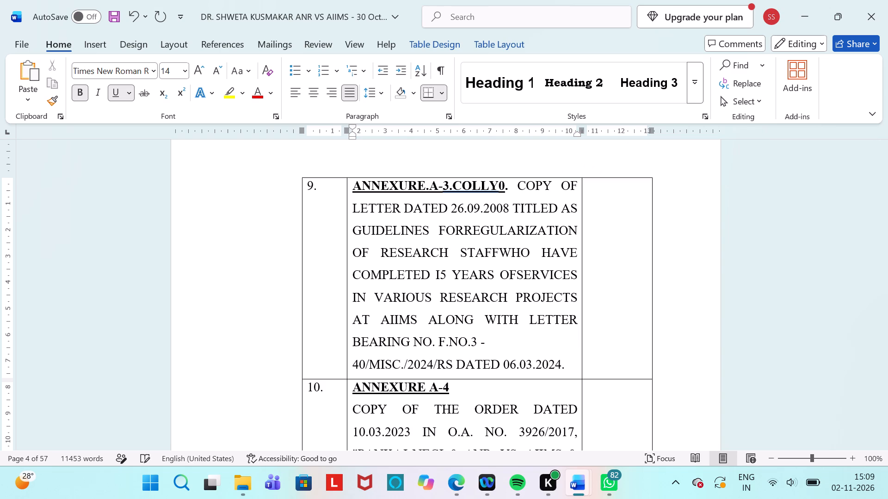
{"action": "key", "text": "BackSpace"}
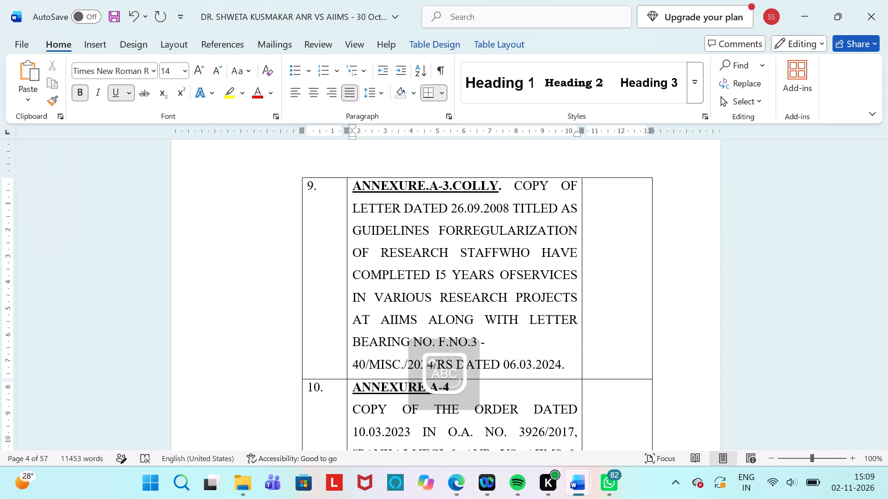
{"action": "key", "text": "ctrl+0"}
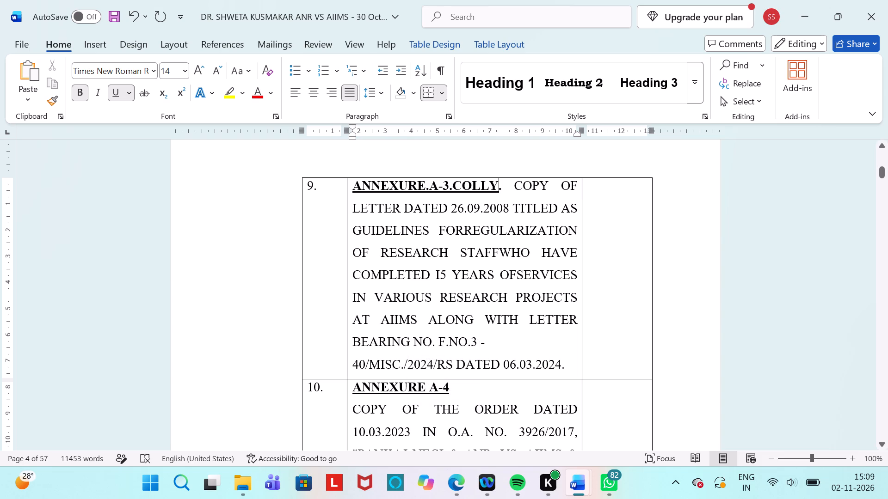
Insert a space between "FOR" and "REGULARIZATION" in the Annexure A-3 entry.
{"action": "scroll", "coordinate": [501, 201], "scroll_direction": "down", "scroll_amount": 1}
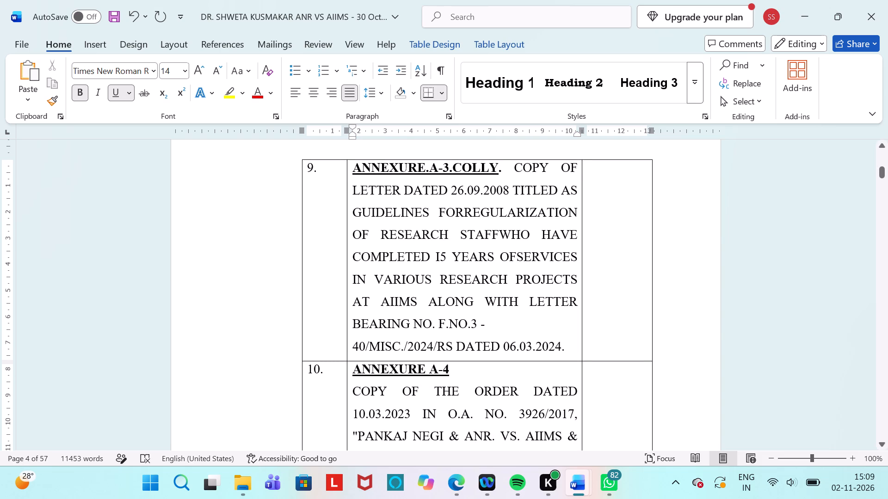
{"action": "left_click", "coordinate": [464, 213]}
{"action": "key", "text": "space"}
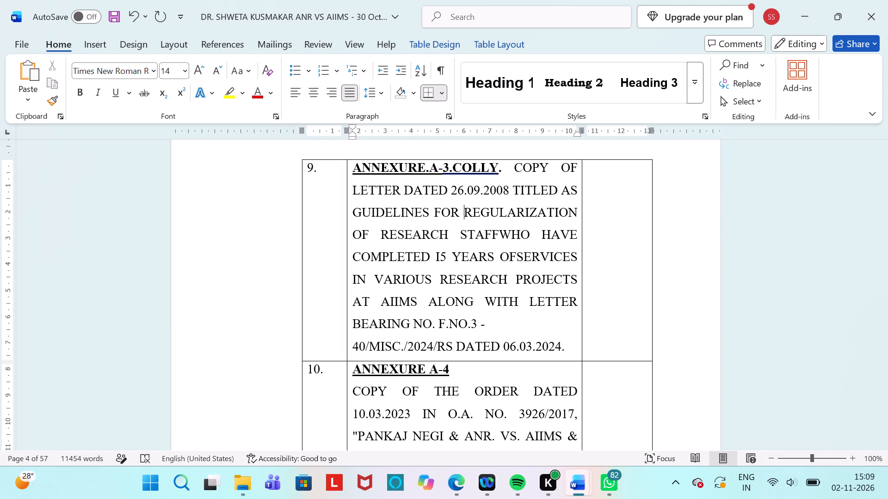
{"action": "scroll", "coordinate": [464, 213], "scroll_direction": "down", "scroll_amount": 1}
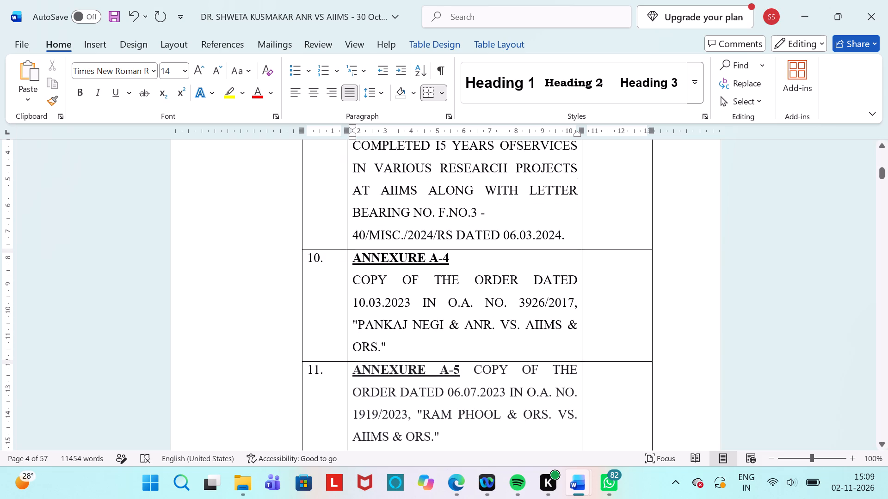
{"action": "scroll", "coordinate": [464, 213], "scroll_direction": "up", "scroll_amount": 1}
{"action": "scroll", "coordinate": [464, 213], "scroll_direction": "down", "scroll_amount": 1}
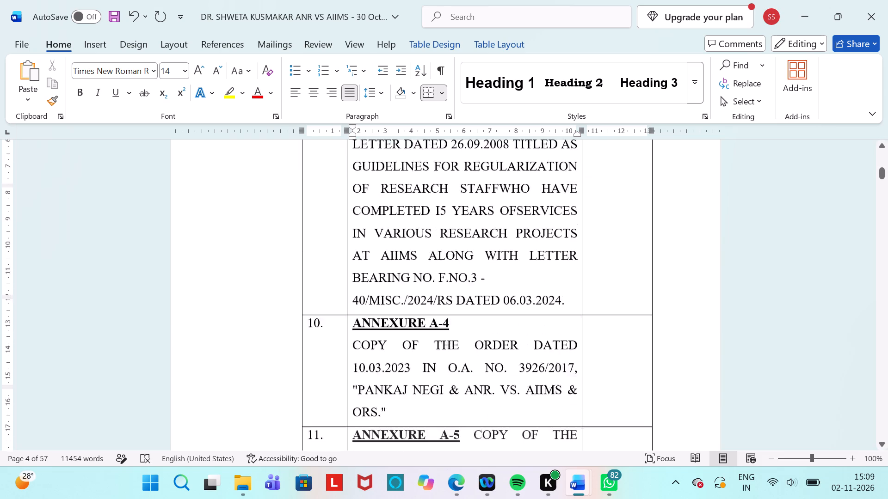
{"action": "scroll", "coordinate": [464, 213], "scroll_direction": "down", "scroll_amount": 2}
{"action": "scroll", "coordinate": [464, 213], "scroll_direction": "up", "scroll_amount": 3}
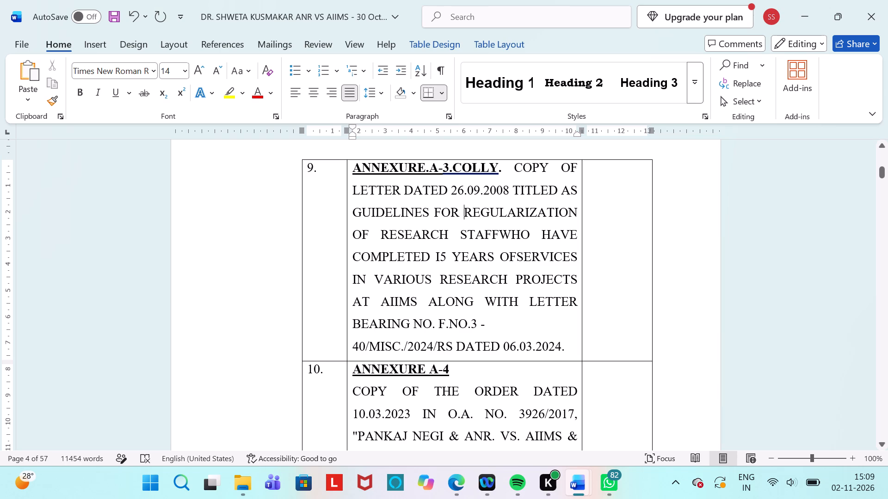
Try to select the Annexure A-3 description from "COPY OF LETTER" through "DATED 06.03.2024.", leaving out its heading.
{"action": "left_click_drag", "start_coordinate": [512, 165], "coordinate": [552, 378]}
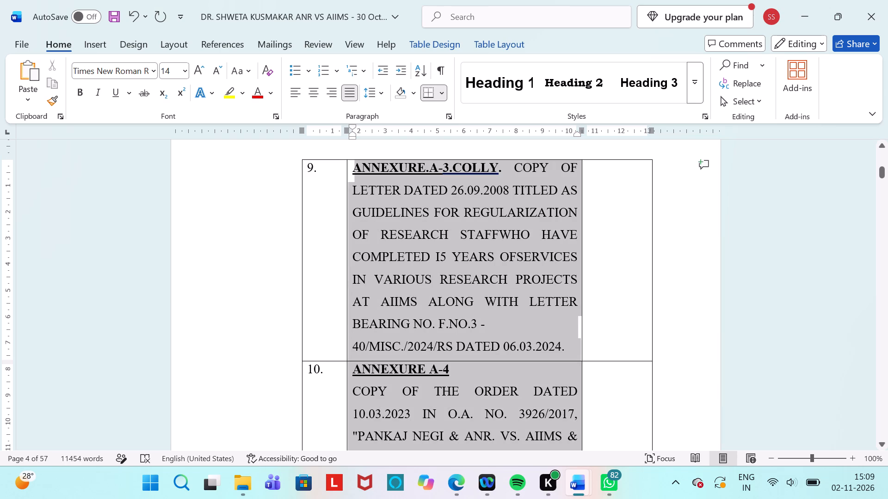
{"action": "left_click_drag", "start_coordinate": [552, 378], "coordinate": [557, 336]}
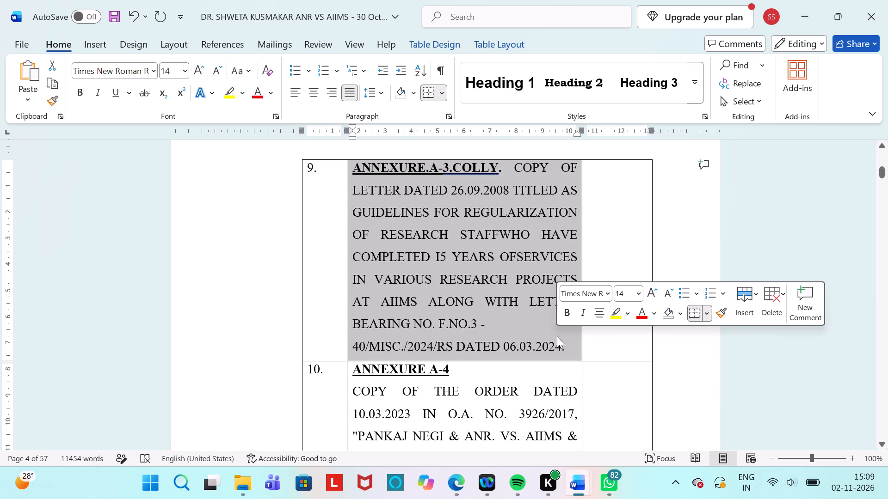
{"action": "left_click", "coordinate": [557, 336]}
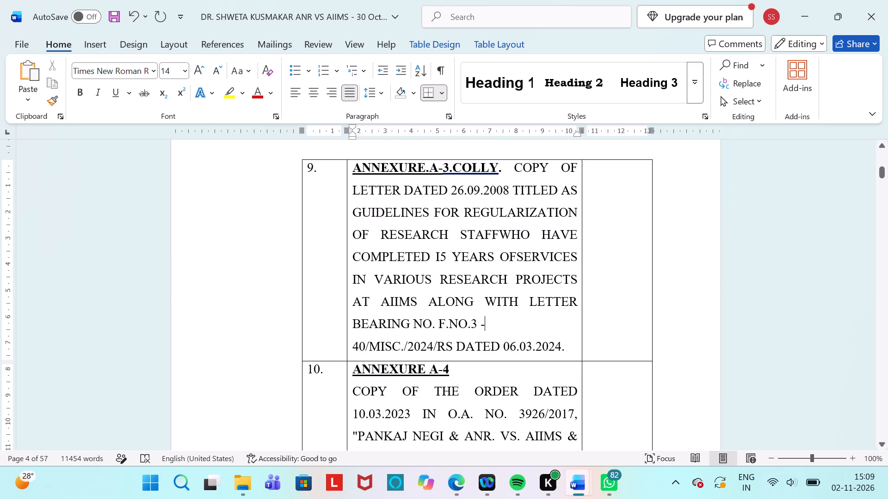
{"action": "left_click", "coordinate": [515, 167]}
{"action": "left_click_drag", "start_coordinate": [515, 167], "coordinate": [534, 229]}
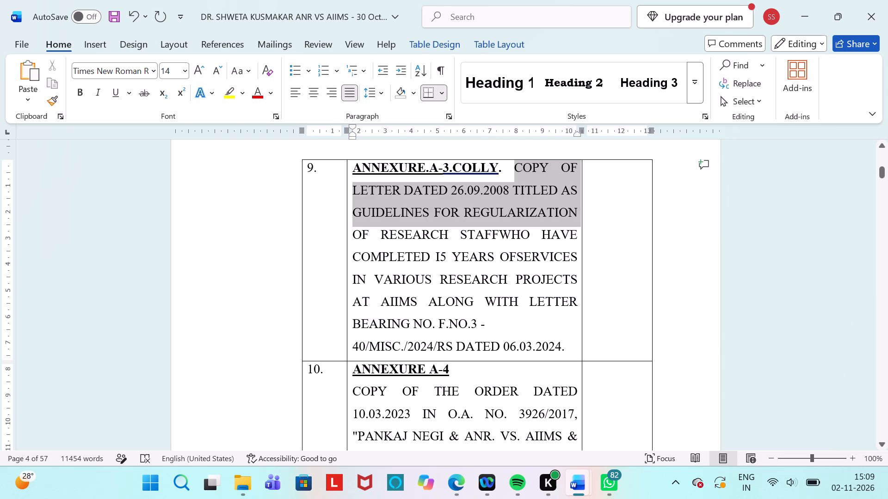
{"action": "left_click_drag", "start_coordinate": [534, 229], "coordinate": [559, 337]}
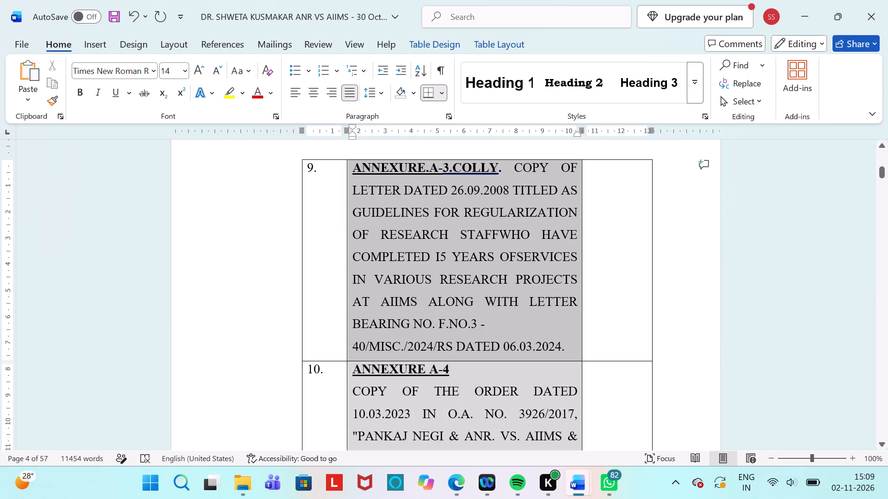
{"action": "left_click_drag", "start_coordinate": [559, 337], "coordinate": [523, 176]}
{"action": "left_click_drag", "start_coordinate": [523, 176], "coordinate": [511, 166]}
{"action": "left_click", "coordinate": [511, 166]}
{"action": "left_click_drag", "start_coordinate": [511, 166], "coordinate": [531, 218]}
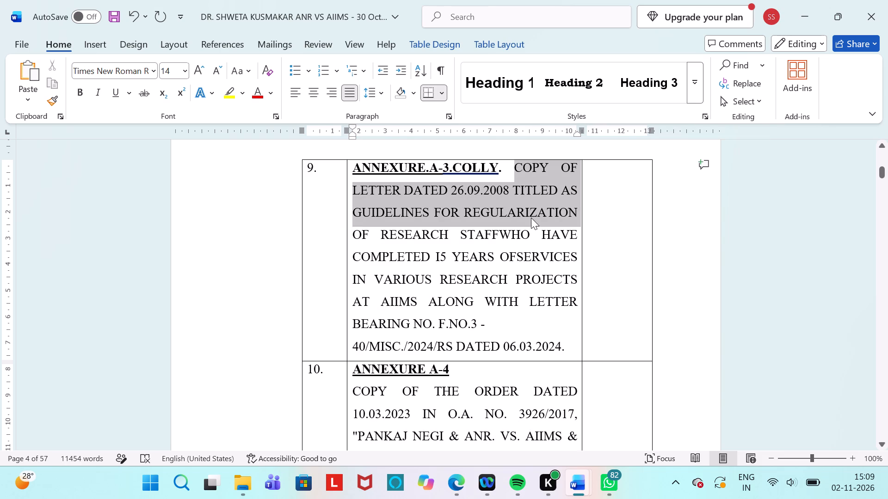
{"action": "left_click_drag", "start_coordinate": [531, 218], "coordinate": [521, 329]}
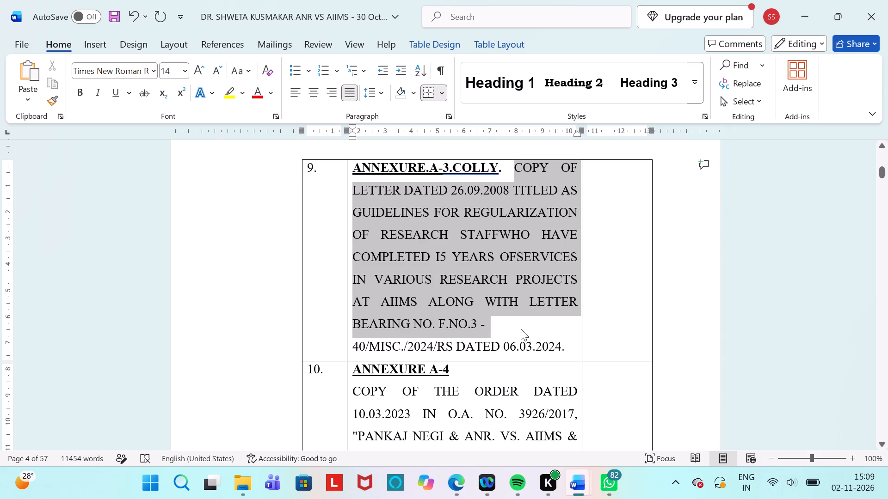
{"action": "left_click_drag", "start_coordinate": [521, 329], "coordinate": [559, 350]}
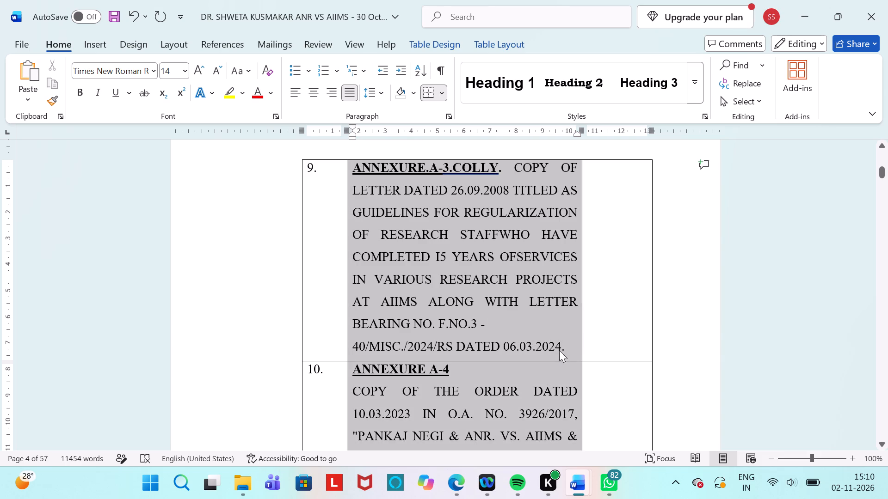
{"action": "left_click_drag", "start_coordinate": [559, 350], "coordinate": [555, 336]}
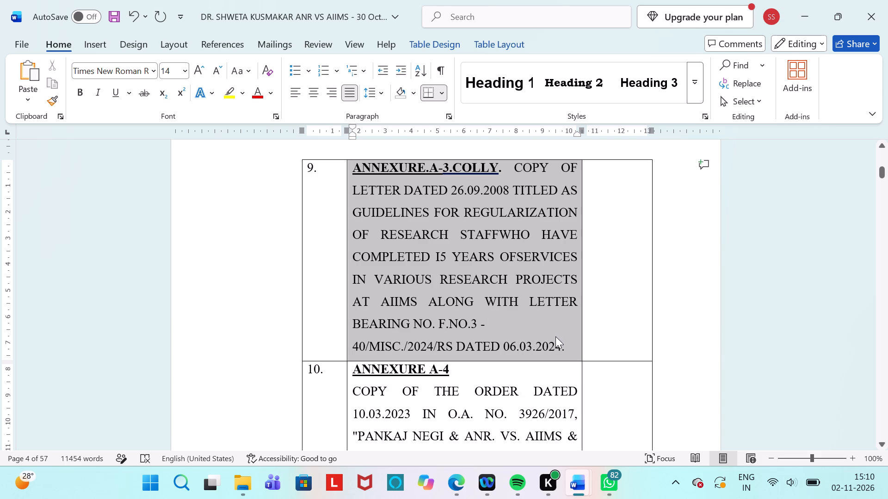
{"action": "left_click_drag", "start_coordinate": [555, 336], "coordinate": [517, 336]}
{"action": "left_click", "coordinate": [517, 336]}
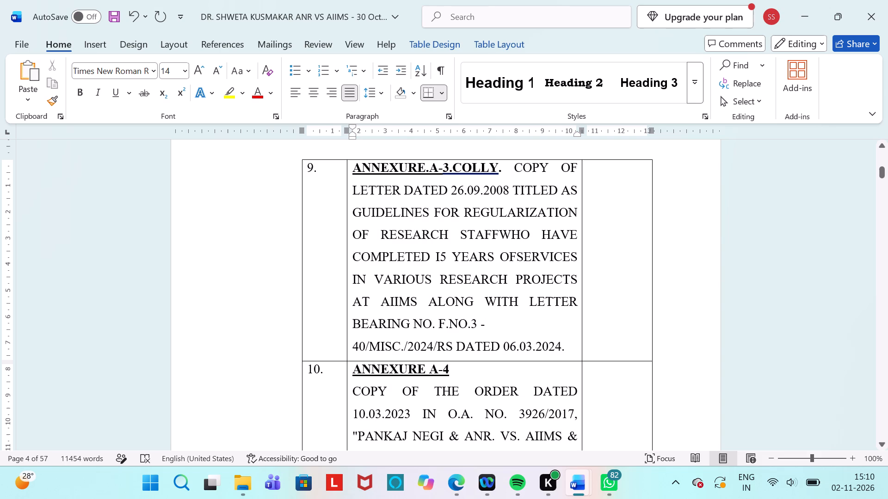
Copy the Annexure A-3 description from "COPY OF LETTER" through "DATED 06.03.2024", leaving out its heading and the final full stop.
{"action": "left_click", "coordinate": [511, 167]}
{"action": "left_click", "coordinate": [511, 167]}
{"action": "left_click", "coordinate": [511, 167]}
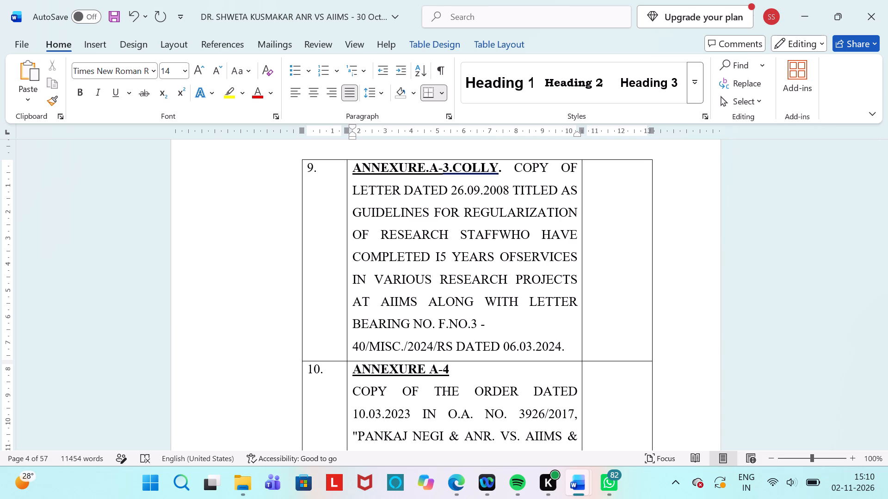
{"action": "key", "text": "shift+Down"}
{"action": "key", "text": "shift+Down"}
{"action": "key", "text": "shift+Down"}
{"action": "key", "text": "shift+Down"}
{"action": "key", "text": "shift+Down"}
{"action": "key", "text": "shift+Down"}
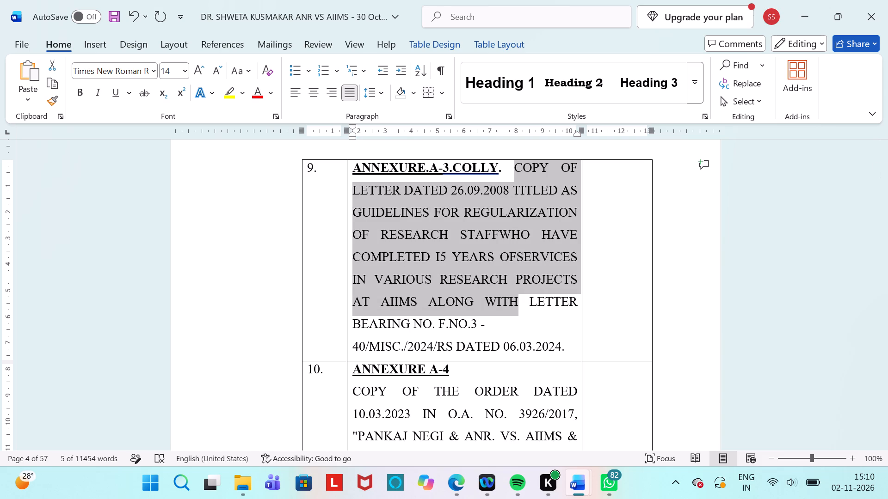
{"action": "key", "text": "shift+Down"}
{"action": "key", "text": "shift+Down"}
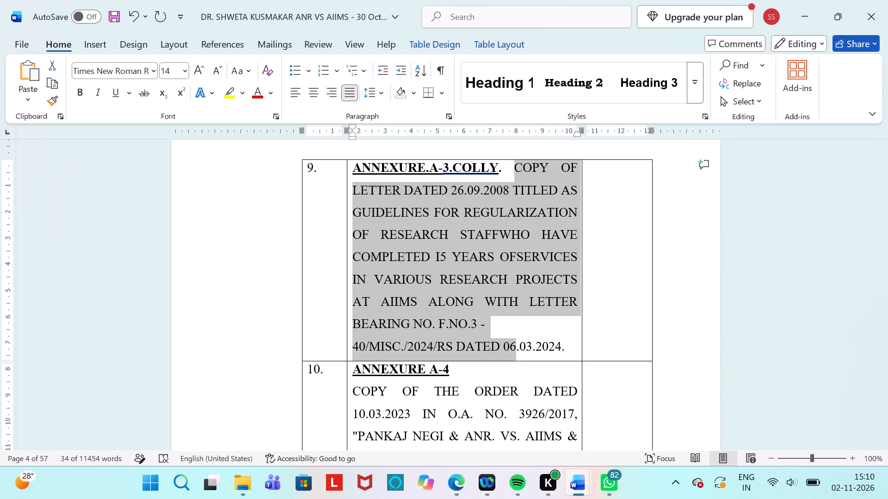
{"action": "key", "text": "shift+Right"}
{"action": "key", "text": "shift+Right"}
{"action": "key", "text": "shift+Right"}
{"action": "key", "text": "shift+Right"}
{"action": "key", "text": "shift+Right"}
{"action": "key", "text": "shift+Right"}
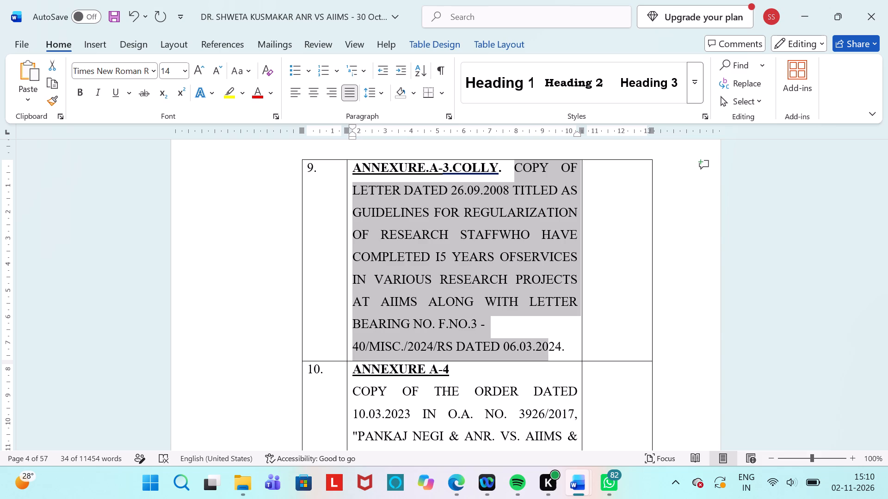
{"action": "key", "text": "shift+Right"}
{"action": "key", "text": "shift+Right"}
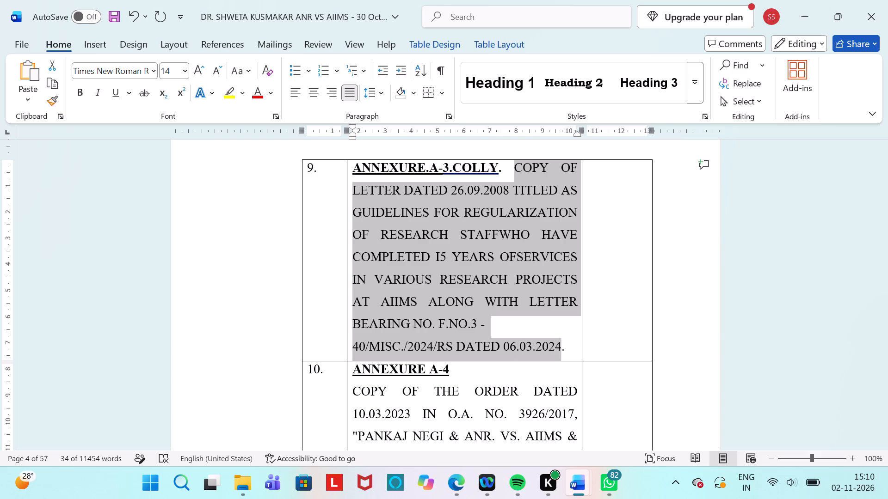
{"action": "key", "text": "ctrl+c"}
{"action": "key", "text": "ctrl+c"}
{"action": "key", "text": "ctrl+c"}
Look through the application's body, from the index to the court rulings cited after paragraph 4.11, checking the bold annexure statements.
{"action": "scroll", "coordinate": [598, 323], "scroll_direction": "down", "scroll_amount": 4}
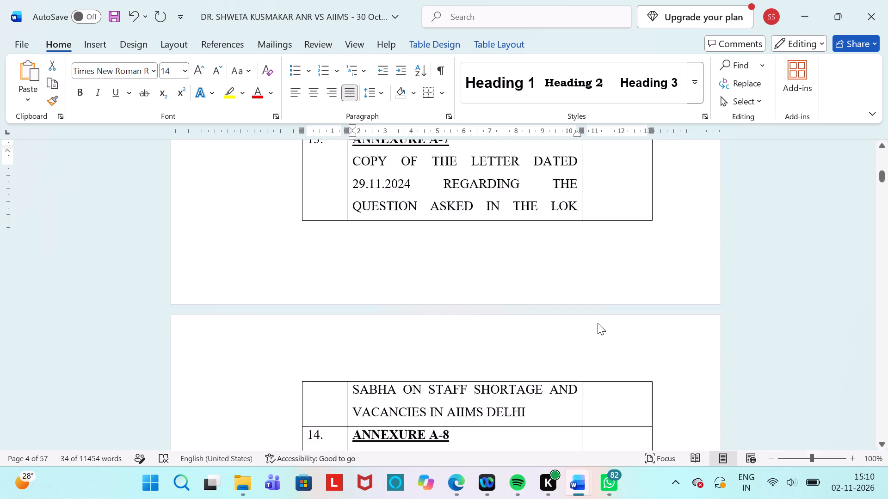
{"action": "scroll", "coordinate": [598, 323], "scroll_direction": "down", "scroll_amount": 14}
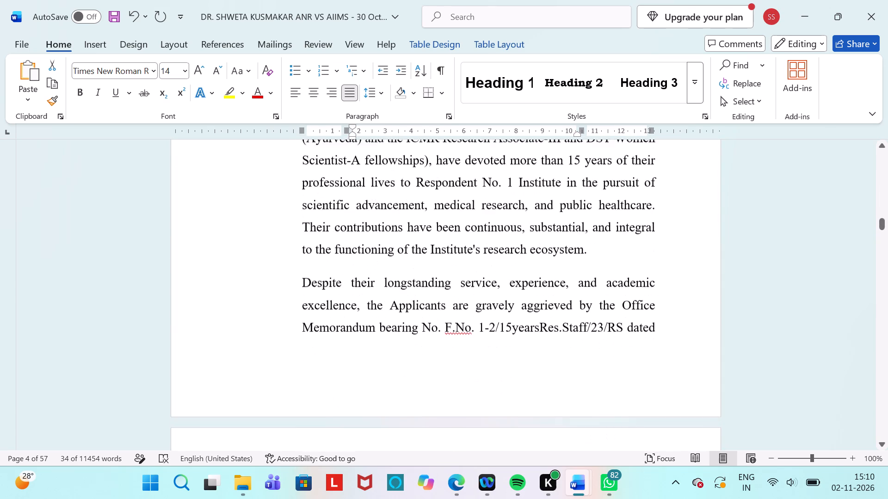
{"action": "scroll", "coordinate": [598, 323], "scroll_direction": "down", "scroll_amount": 10}
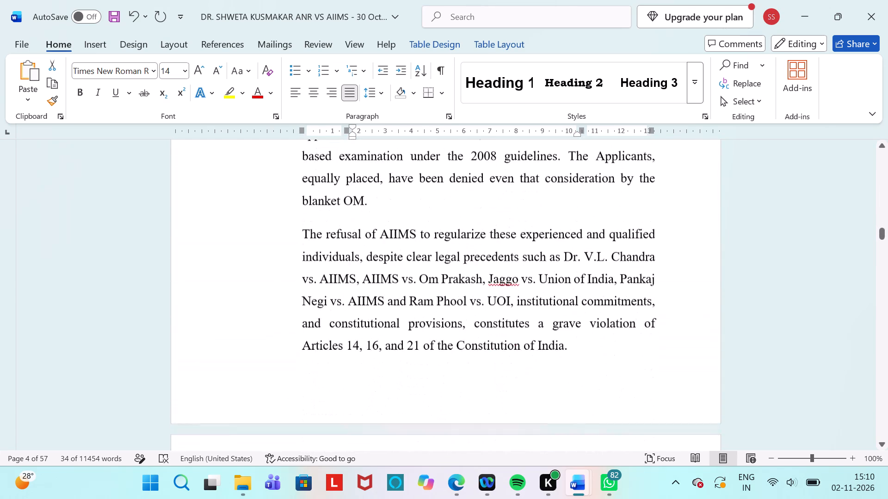
{"action": "scroll", "coordinate": [598, 323], "scroll_direction": "down", "scroll_amount": 7}
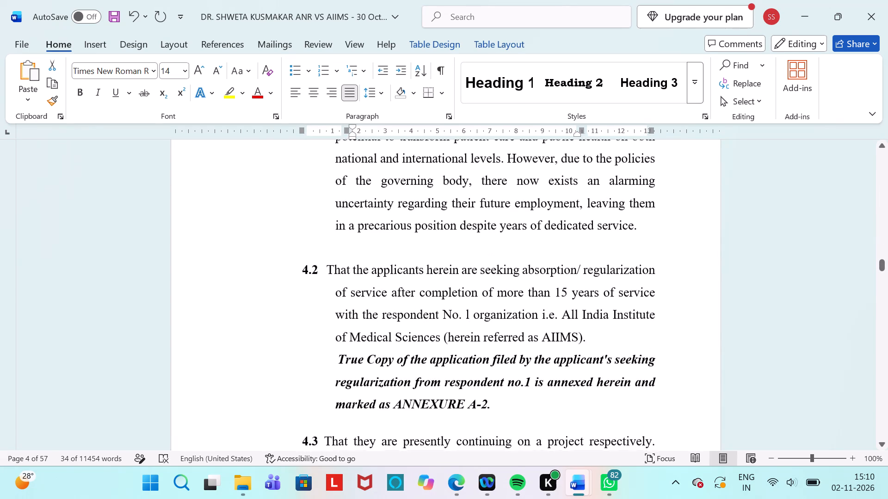
{"action": "scroll", "coordinate": [598, 323], "scroll_direction": "down", "scroll_amount": 4}
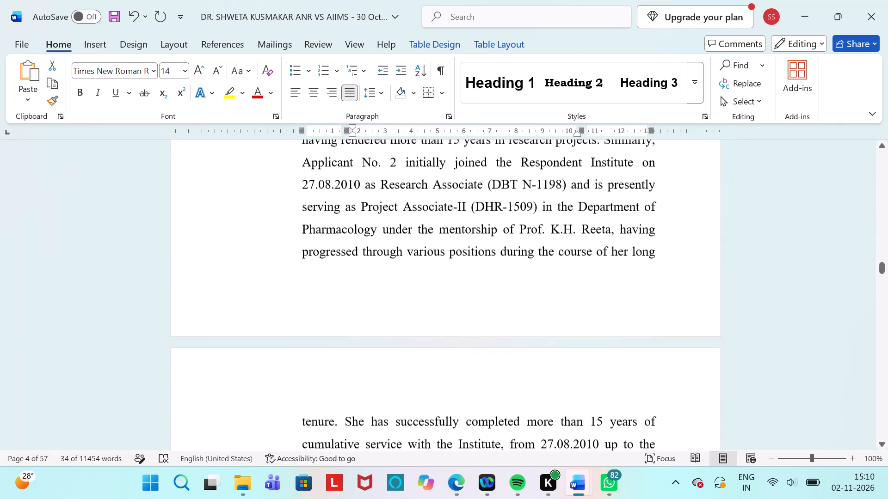
{"action": "scroll", "coordinate": [598, 323], "scroll_direction": "down", "scroll_amount": 2}
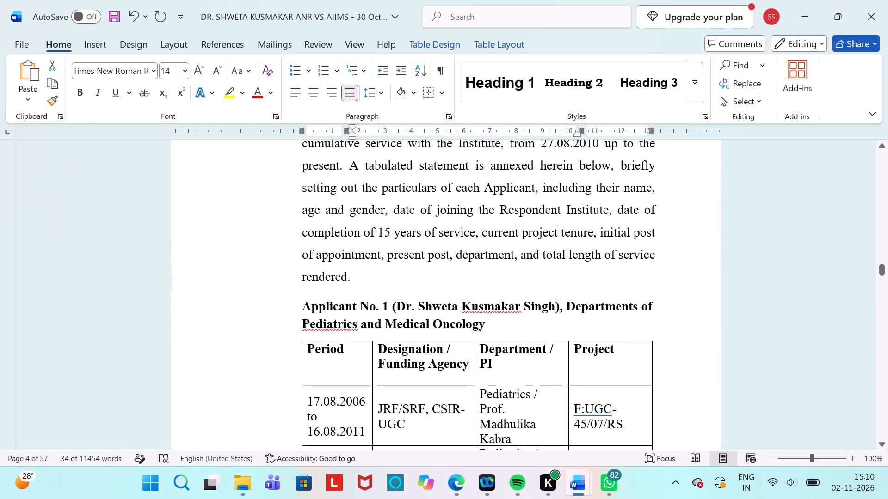
{"action": "scroll", "coordinate": [598, 323], "scroll_direction": "up", "scroll_amount": 2}
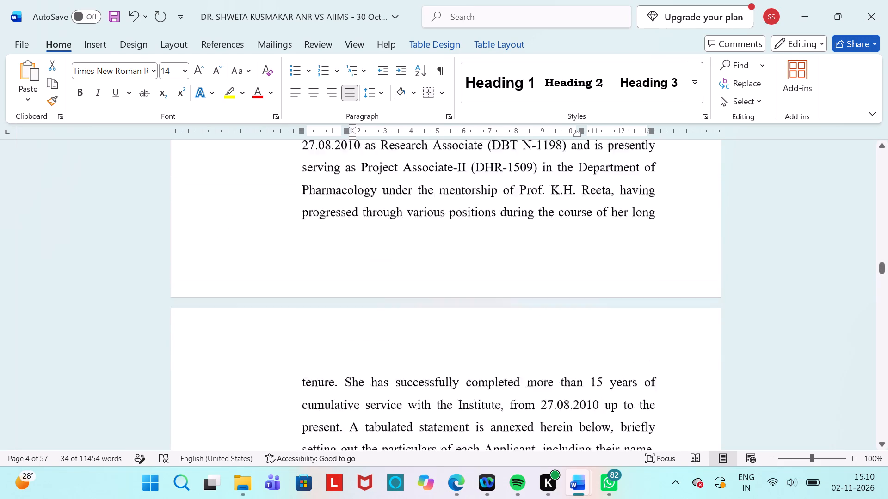
{"action": "scroll", "coordinate": [598, 323], "scroll_direction": "up", "scroll_amount": 1}
{"action": "scroll", "coordinate": [598, 323], "scroll_direction": "down", "scroll_amount": 1}
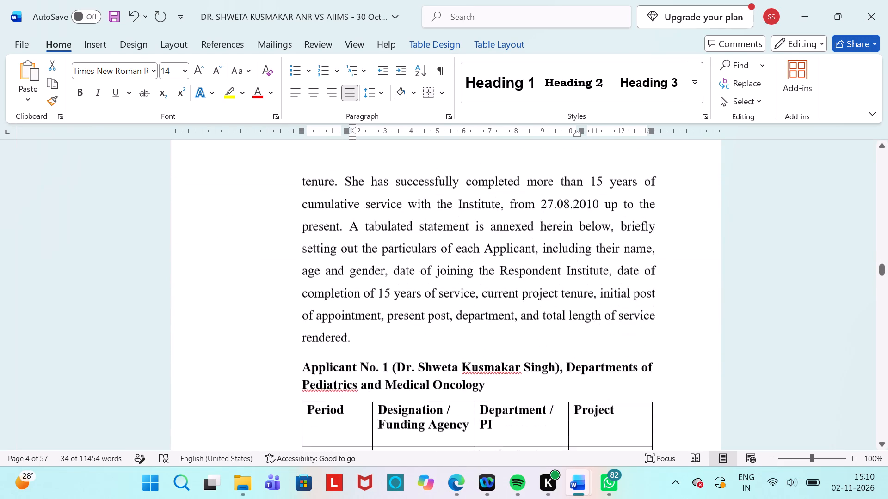
{"action": "scroll", "coordinate": [598, 323], "scroll_direction": "down", "scroll_amount": 1}
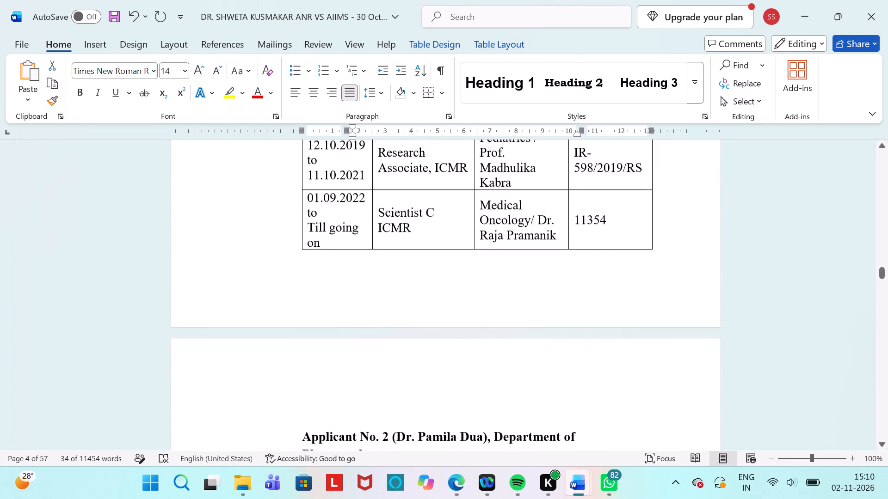
{"action": "scroll", "coordinate": [598, 323], "scroll_direction": "up", "scroll_amount": 1}
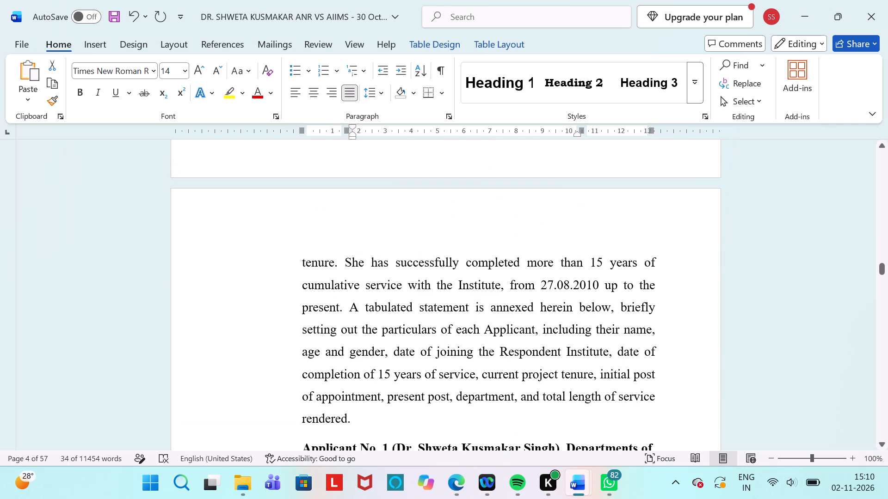
{"action": "scroll", "coordinate": [598, 323], "scroll_direction": "down", "scroll_amount": 4}
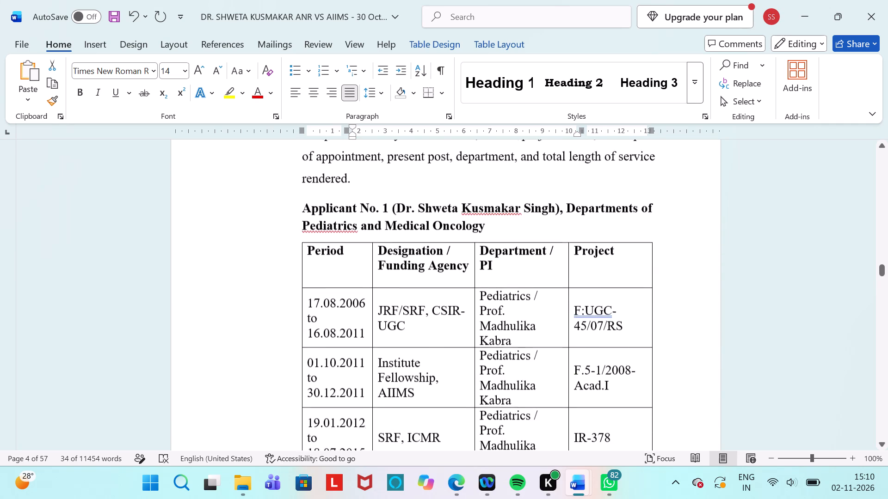
{"action": "scroll", "coordinate": [598, 323], "scroll_direction": "down", "scroll_amount": 7}
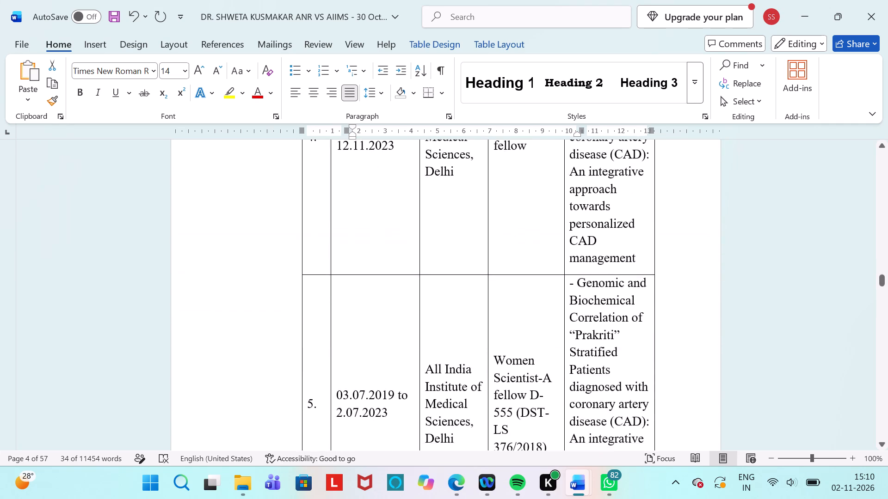
{"action": "scroll", "coordinate": [598, 323], "scroll_direction": "down", "scroll_amount": 9}
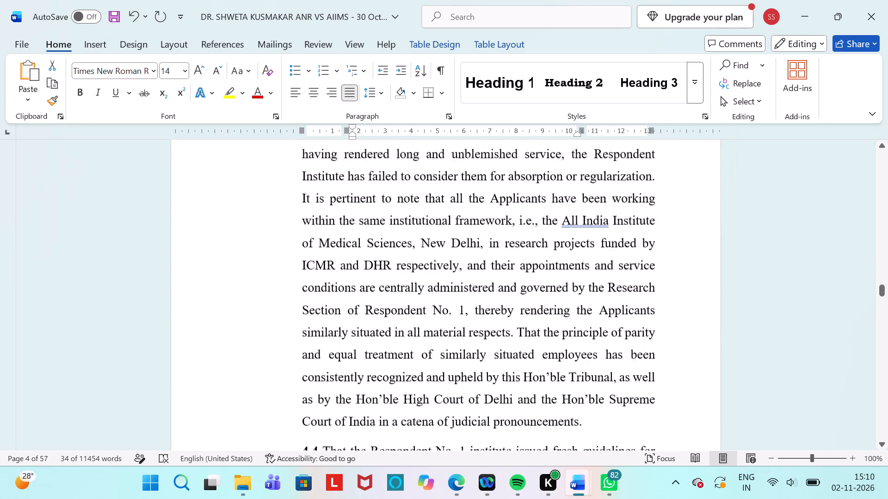
{"action": "scroll", "coordinate": [598, 323], "scroll_direction": "down", "scroll_amount": 4}
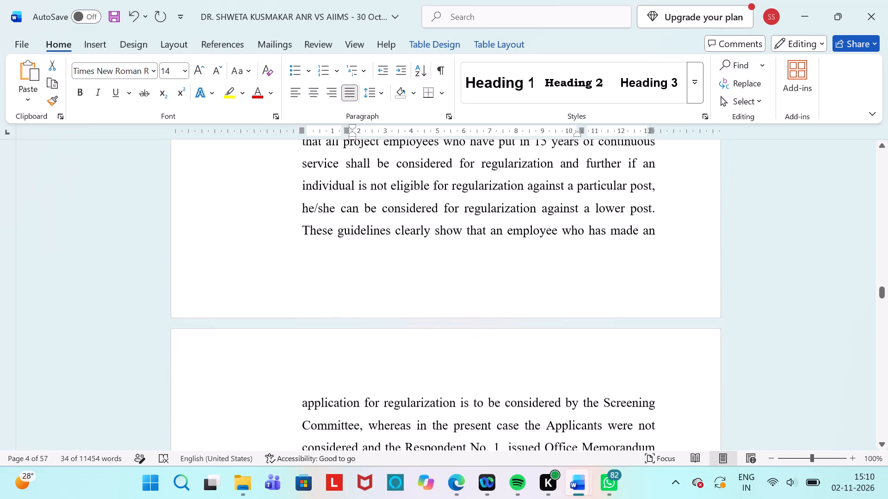
{"action": "scroll", "coordinate": [598, 323], "scroll_direction": "down", "scroll_amount": 3}
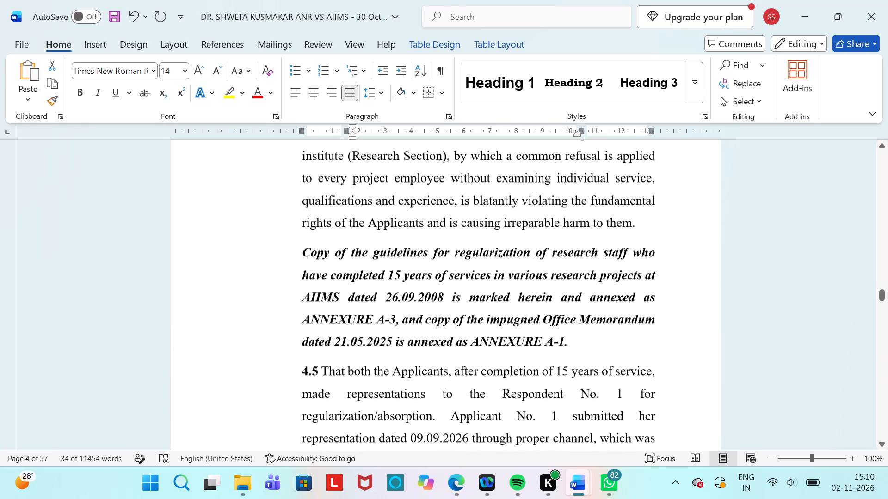
{"action": "scroll", "coordinate": [598, 323], "scroll_direction": "down", "scroll_amount": 9}
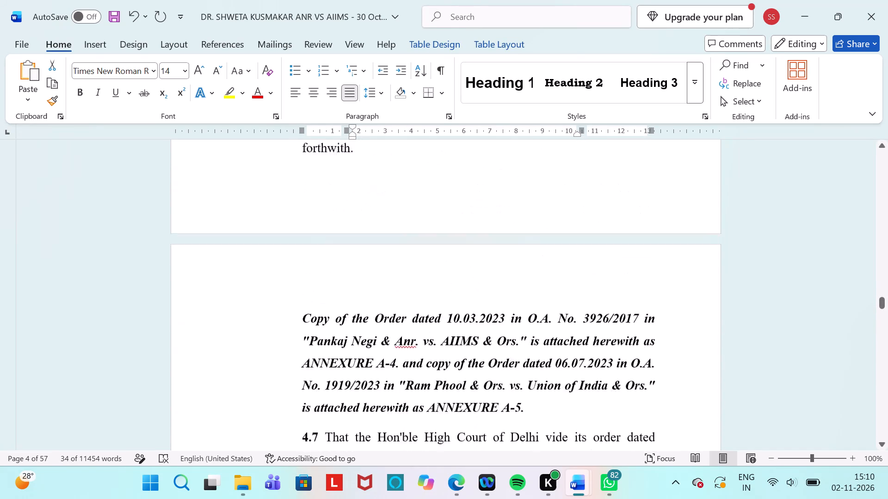
{"action": "scroll", "coordinate": [598, 323], "scroll_direction": "down", "scroll_amount": 5}
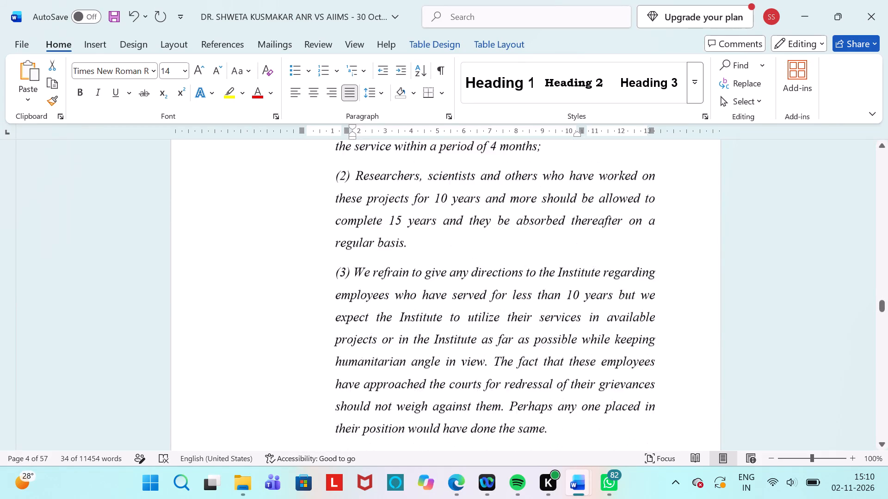
{"action": "scroll", "coordinate": [598, 323], "scroll_direction": "down", "scroll_amount": 7}
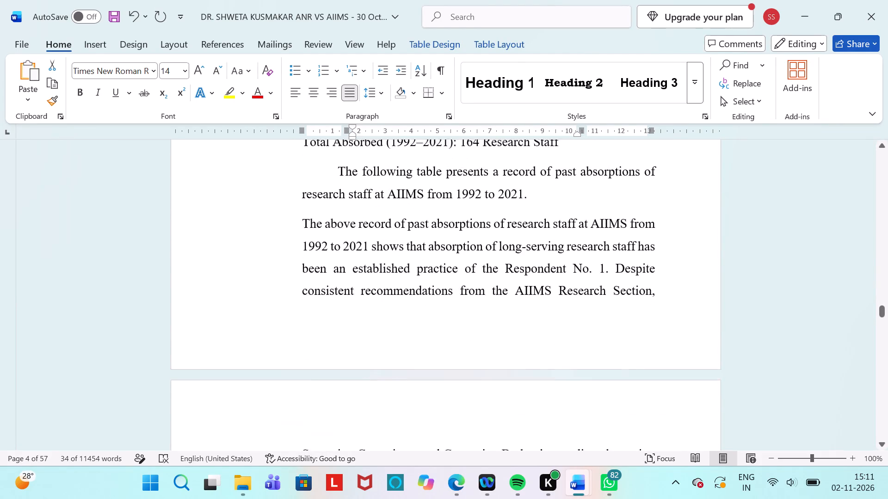
{"action": "scroll", "coordinate": [598, 323], "scroll_direction": "down", "scroll_amount": 7}
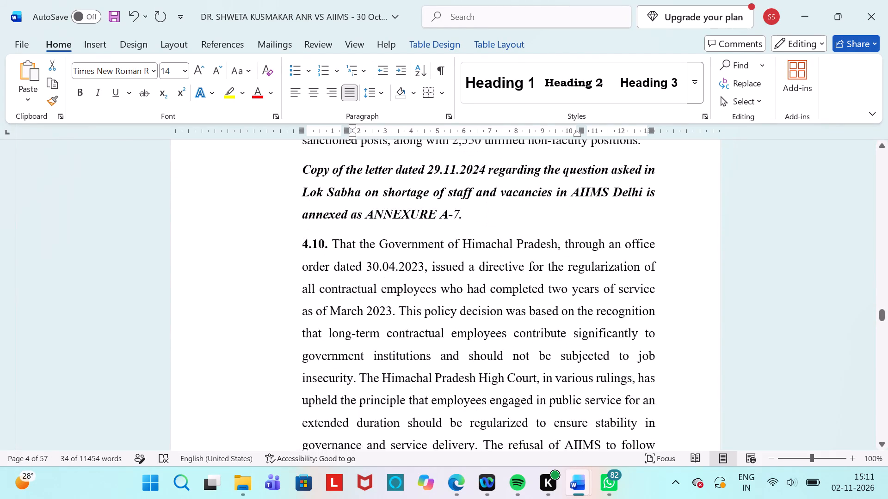
{"action": "scroll", "coordinate": [598, 323], "scroll_direction": "down", "scroll_amount": 5}
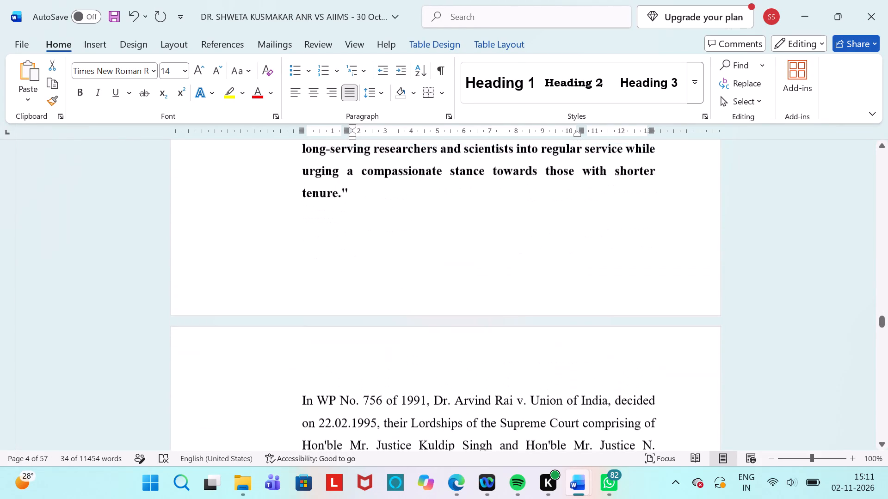
{"action": "scroll", "coordinate": [598, 323], "scroll_direction": "down", "scroll_amount": 4}
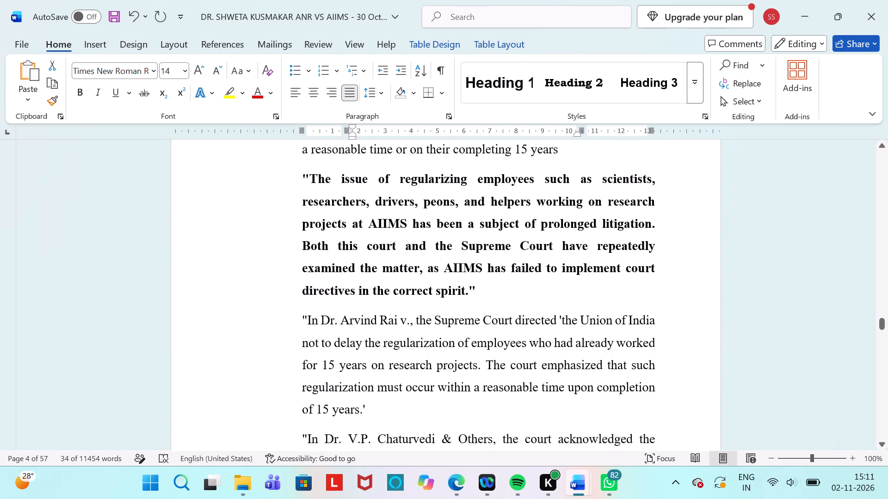
{"action": "scroll", "coordinate": [598, 323], "scroll_direction": "down", "scroll_amount": 1}
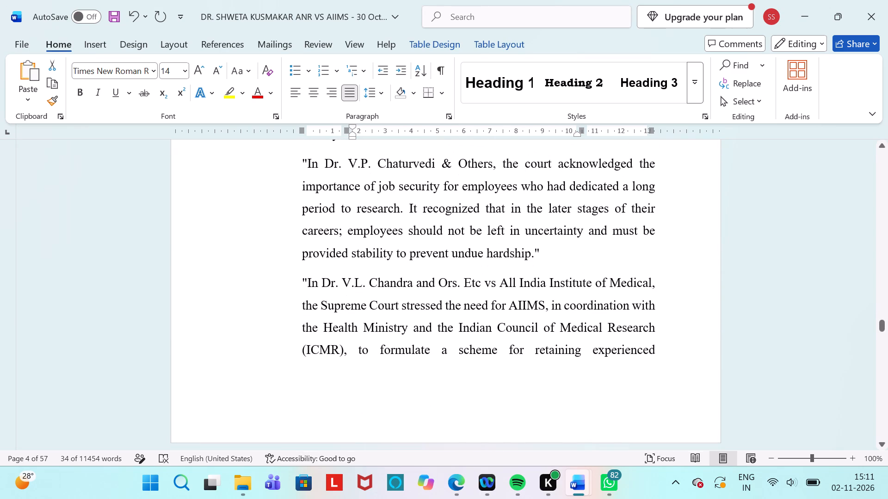
Go back from the court rulings after paragraph 4.11 to the bold Annexure A-1 statement before section 2, Jurisdiction of the Tribunal.
{"action": "scroll", "coordinate": [598, 323], "scroll_direction": "up", "scroll_amount": 9}
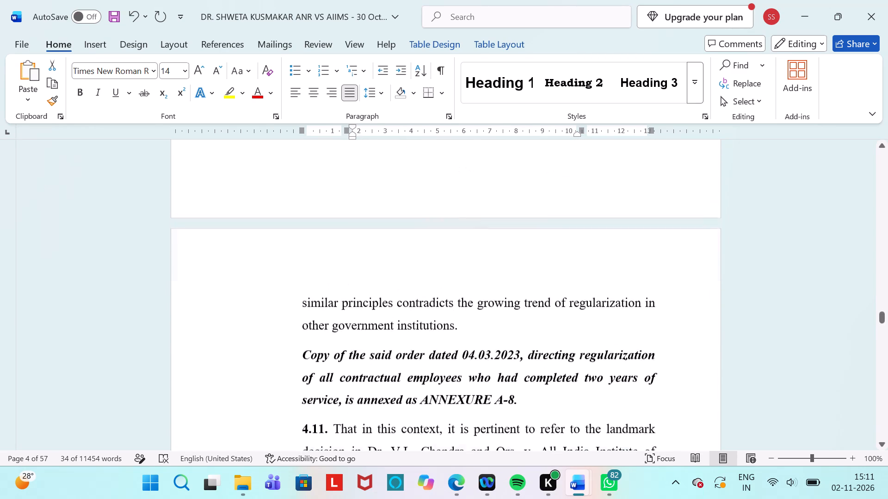
{"action": "scroll", "coordinate": [598, 323], "scroll_direction": "up", "scroll_amount": 13}
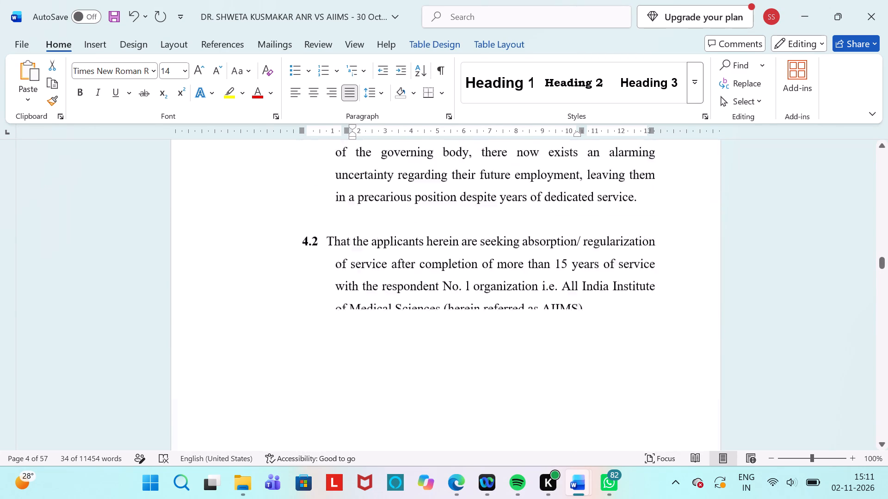
{"action": "scroll", "coordinate": [598, 323], "scroll_direction": "up", "scroll_amount": 1}
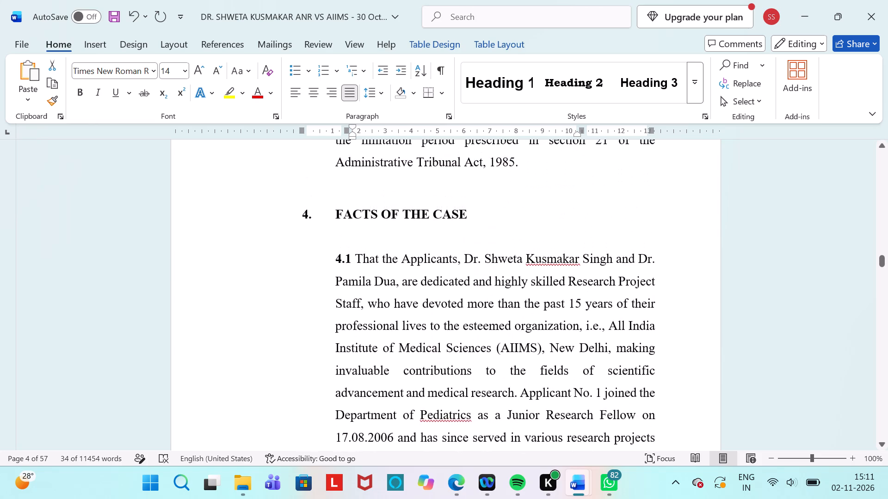
{"action": "scroll", "coordinate": [598, 323], "scroll_direction": "up", "scroll_amount": 4}
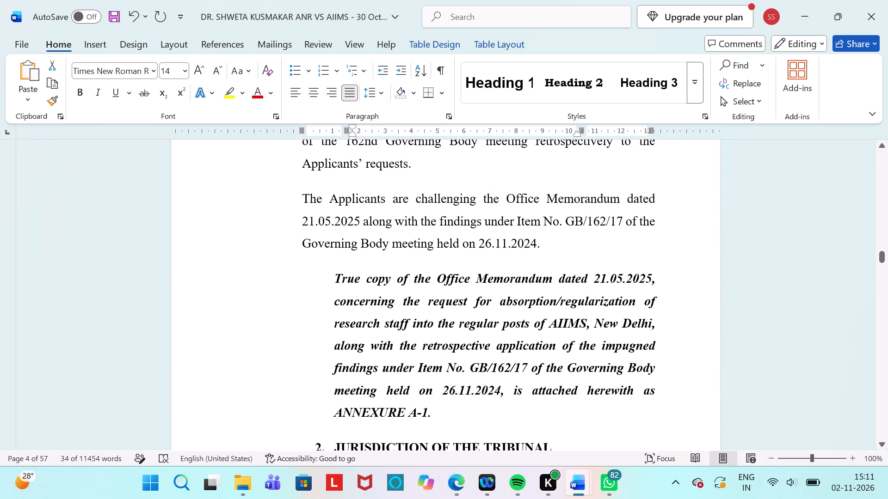
Look through the application from section 2 to the applicants' service tables under paragraph 4.3, checking the bold Annexure A-2 statement.
{"action": "scroll", "coordinate": [598, 323], "scroll_direction": "down", "scroll_amount": 3}
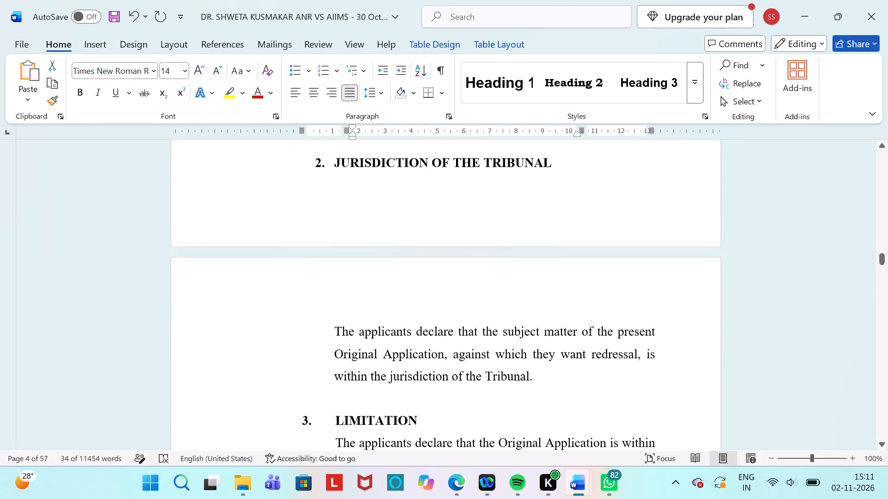
{"action": "scroll", "coordinate": [598, 323], "scroll_direction": "down", "scroll_amount": 3}
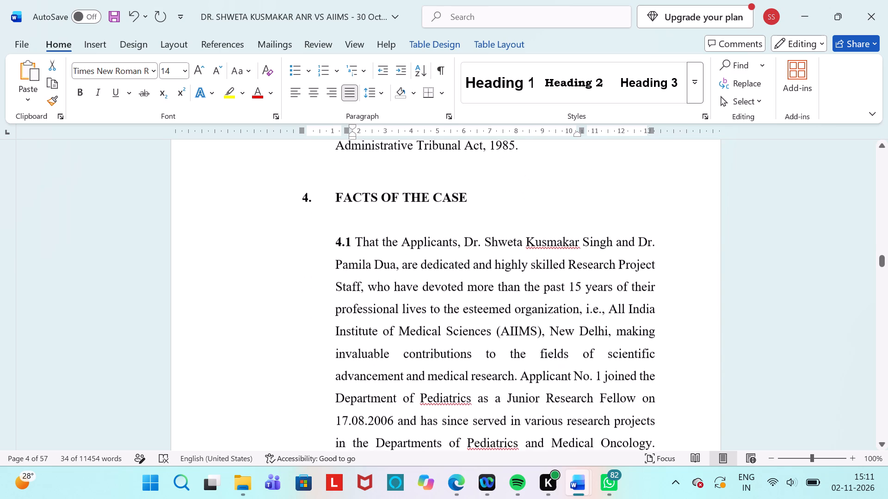
{"action": "scroll", "coordinate": [598, 323], "scroll_direction": "down", "scroll_amount": 4}
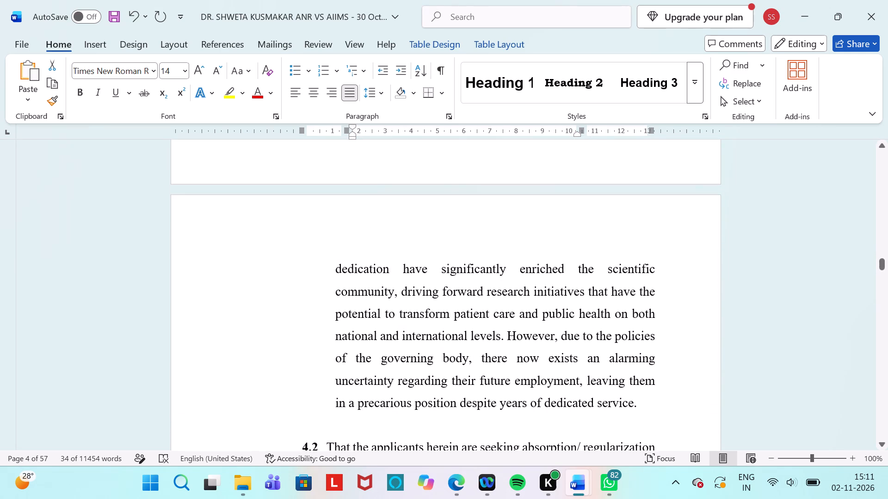
{"action": "scroll", "coordinate": [598, 323], "scroll_direction": "down", "scroll_amount": 2}
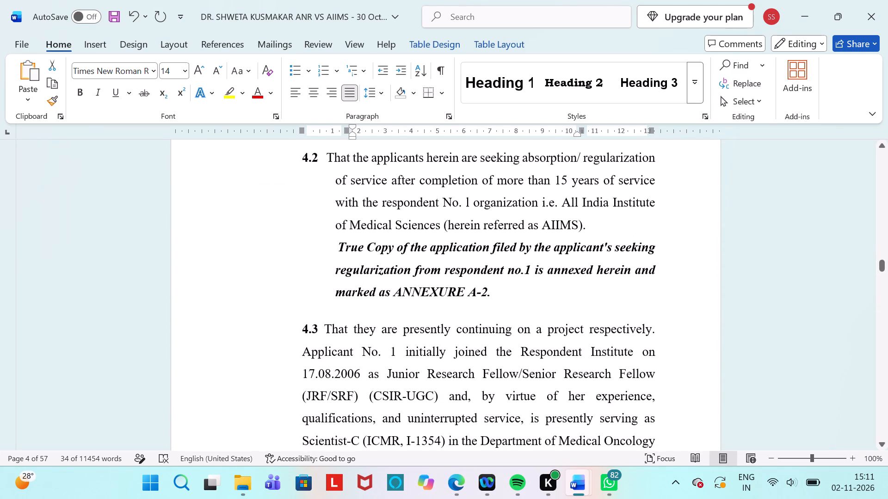
{"action": "scroll", "coordinate": [598, 323], "scroll_direction": "down", "scroll_amount": 4}
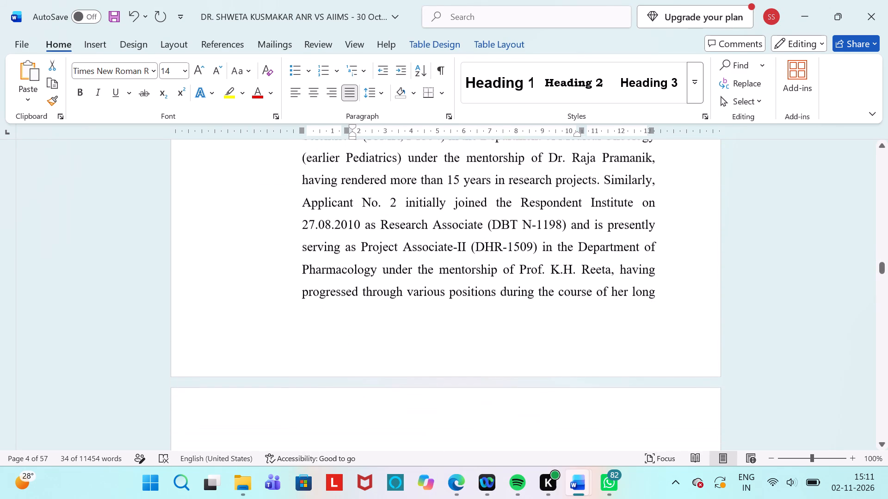
{"action": "scroll", "coordinate": [598, 323], "scroll_direction": "down", "scroll_amount": 3}
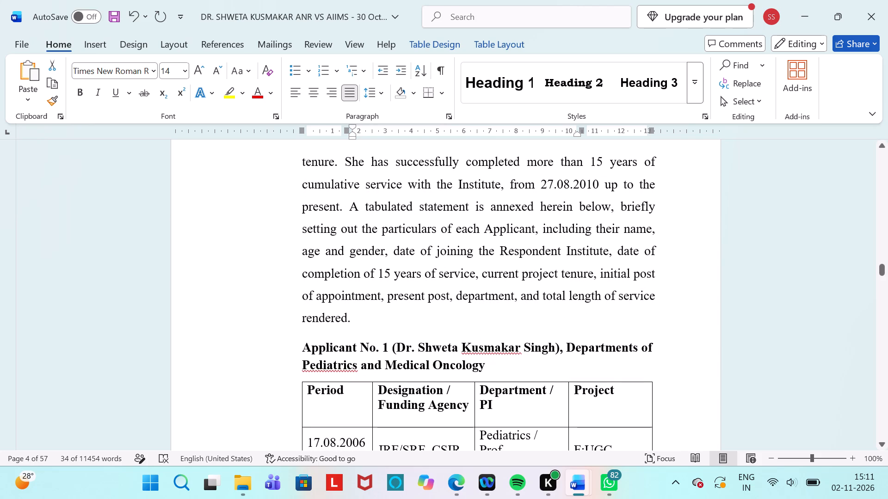
{"action": "scroll", "coordinate": [598, 323], "scroll_direction": "down", "scroll_amount": 1}
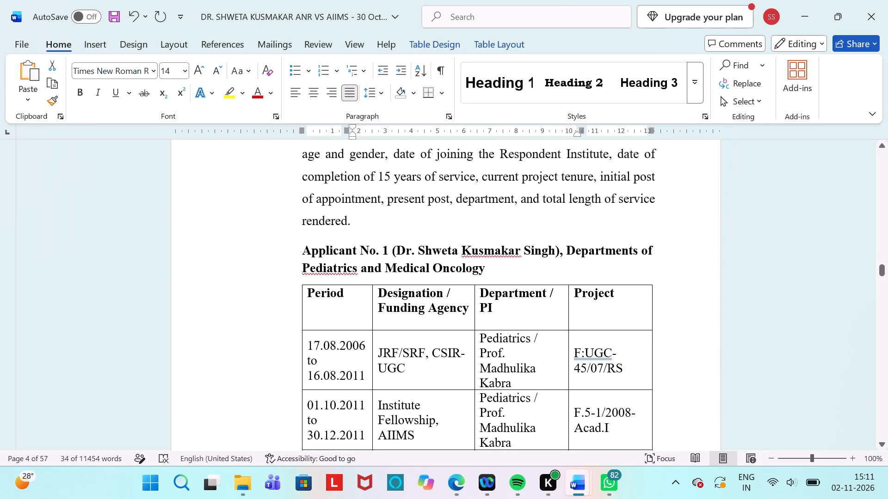
{"action": "scroll", "coordinate": [598, 323], "scroll_direction": "down", "scroll_amount": 3}
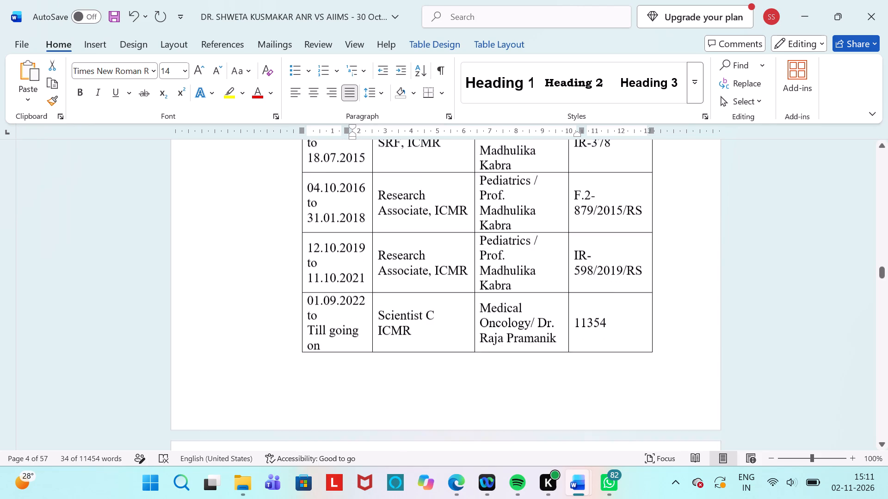
{"action": "scroll", "coordinate": [598, 323], "scroll_direction": "down", "scroll_amount": 6}
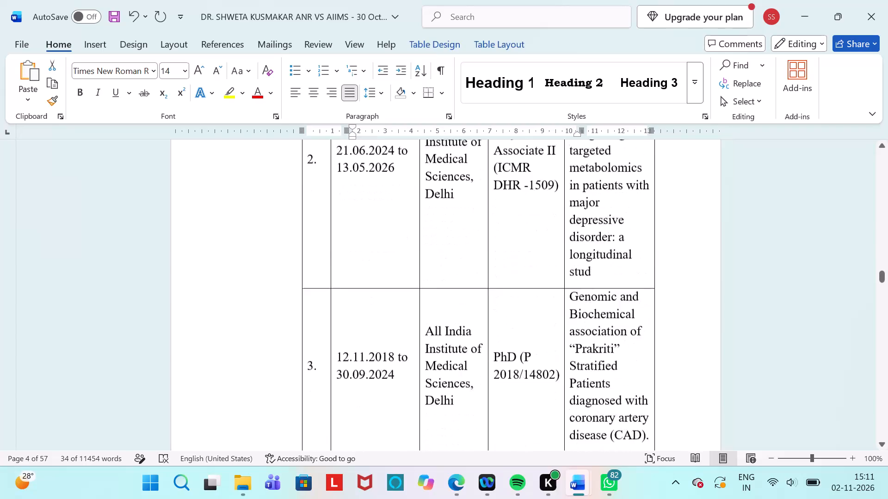
{"action": "scroll", "coordinate": [598, 323], "scroll_direction": "down", "scroll_amount": 7}
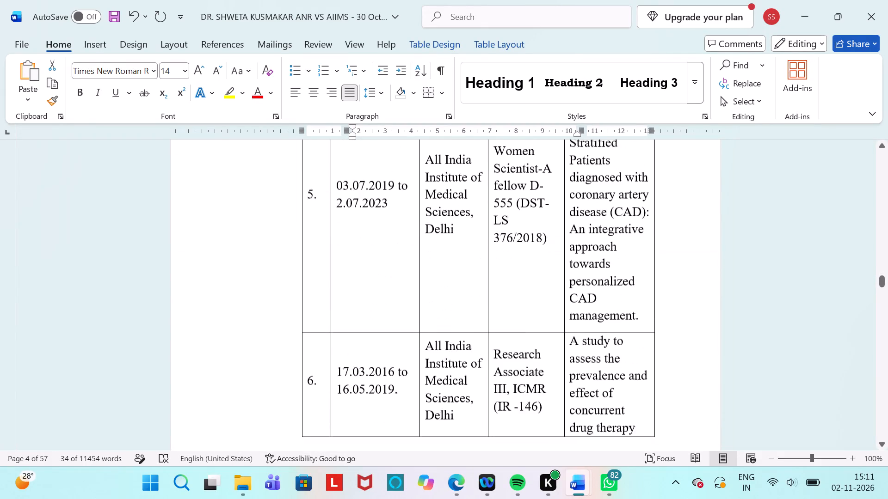
{"action": "scroll", "coordinate": [598, 323], "scroll_direction": "down", "scroll_amount": 6}
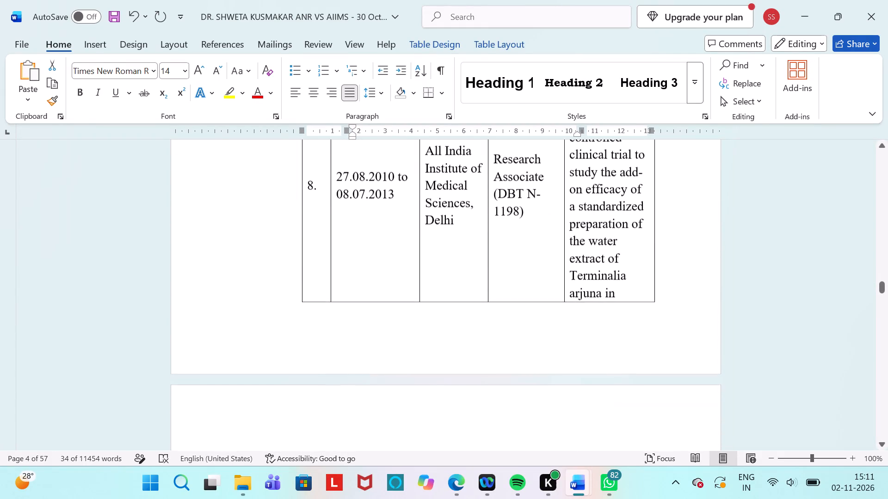
Examine paragraph 4.4 and the bold statement annexing the 26.09.2008 guidelines as Annexure A-3, dismissing the WhatsApp notification.
{"action": "scroll", "coordinate": [598, 323], "scroll_direction": "down", "scroll_amount": 4}
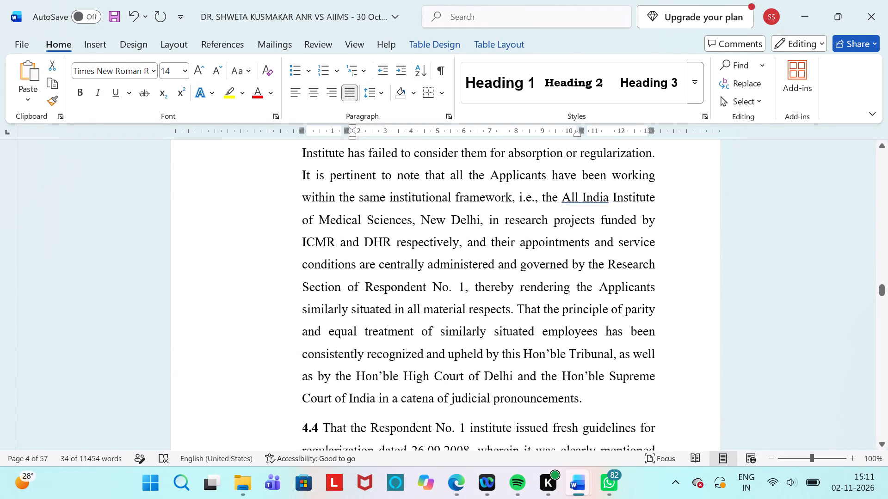
{"action": "scroll", "coordinate": [598, 323], "scroll_direction": "down", "scroll_amount": 4}
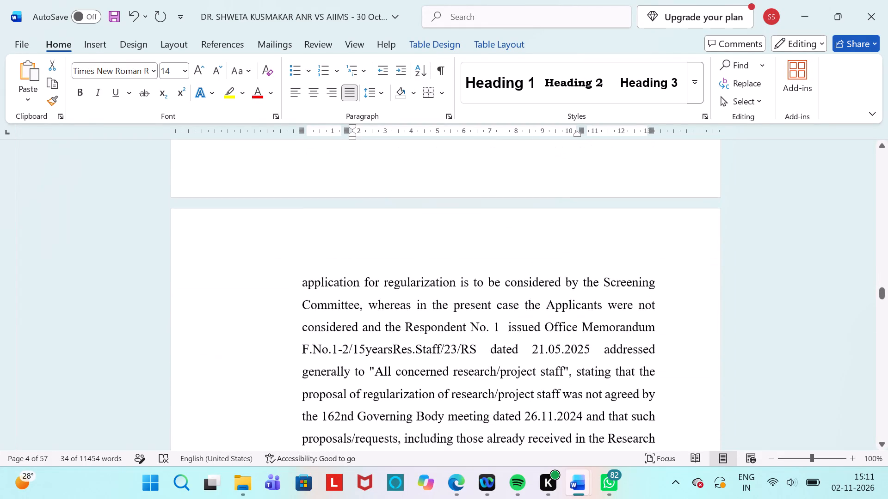
{"action": "scroll", "coordinate": [598, 323], "scroll_direction": "down", "scroll_amount": 3}
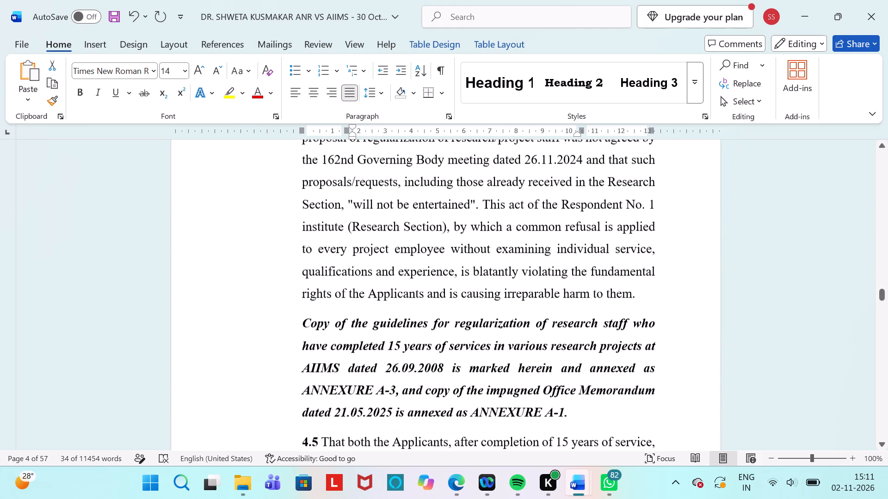
{"action": "scroll", "coordinate": [598, 323], "scroll_direction": "down", "scroll_amount": 1}
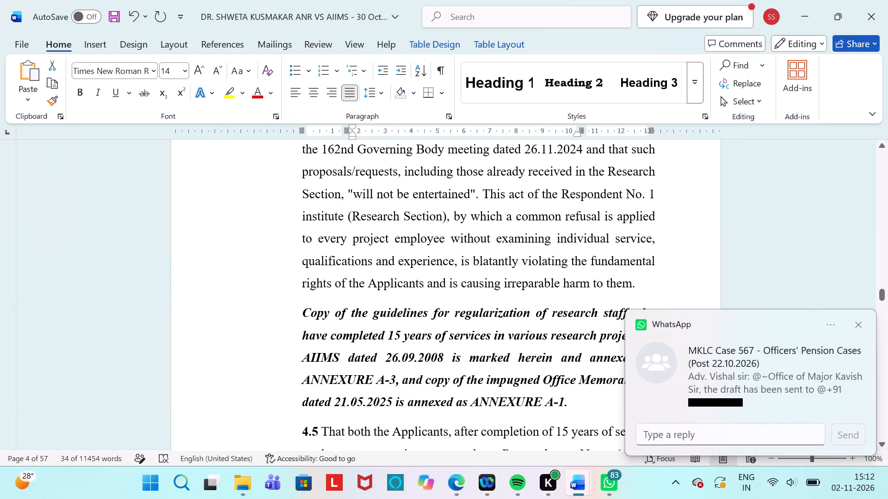
{"action": "left_click", "coordinate": [857, 324]}
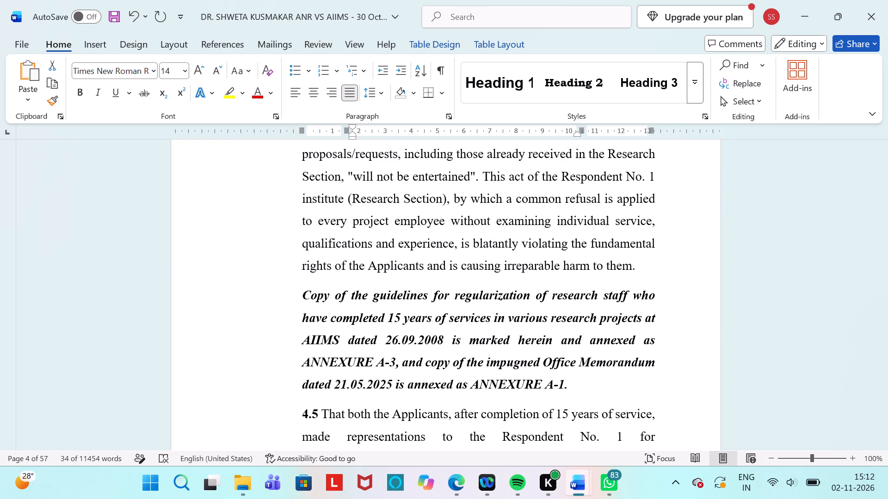
{"action": "scroll", "coordinate": [676, 300], "scroll_direction": "up", "scroll_amount": 2}
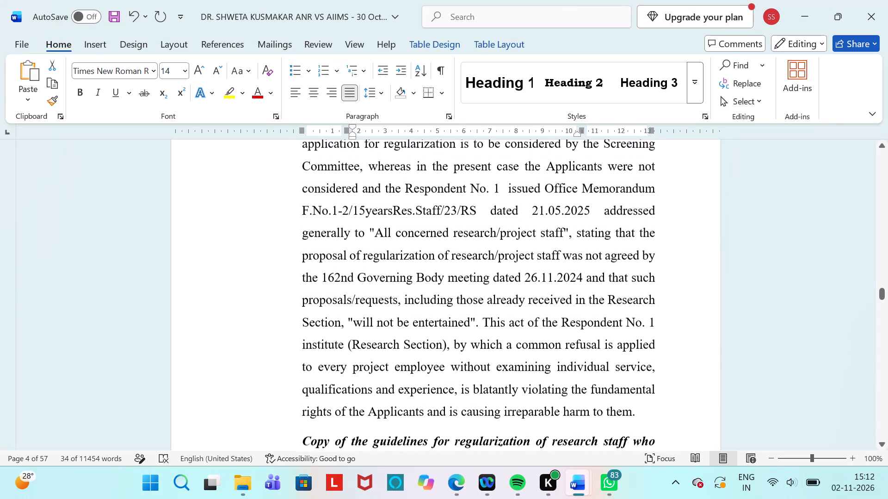
{"action": "scroll", "coordinate": [676, 300], "scroll_direction": "up", "scroll_amount": 1}
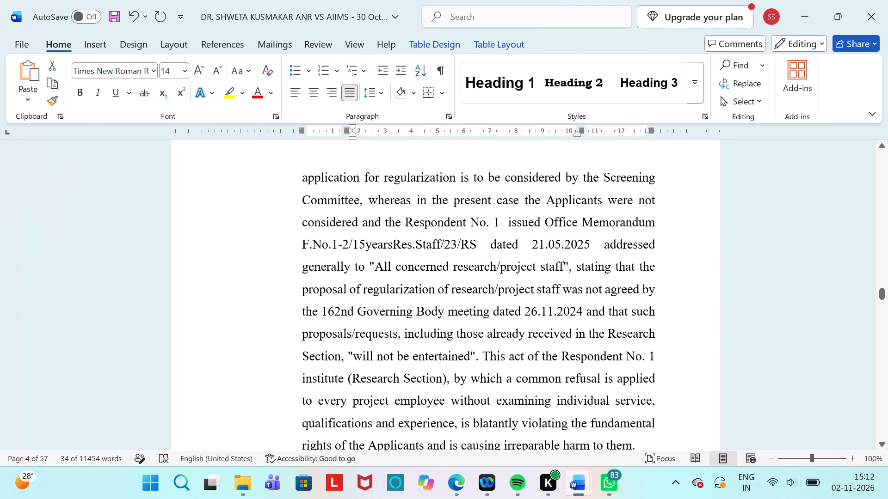
{"action": "scroll", "coordinate": [676, 300], "scroll_direction": "up", "scroll_amount": 1}
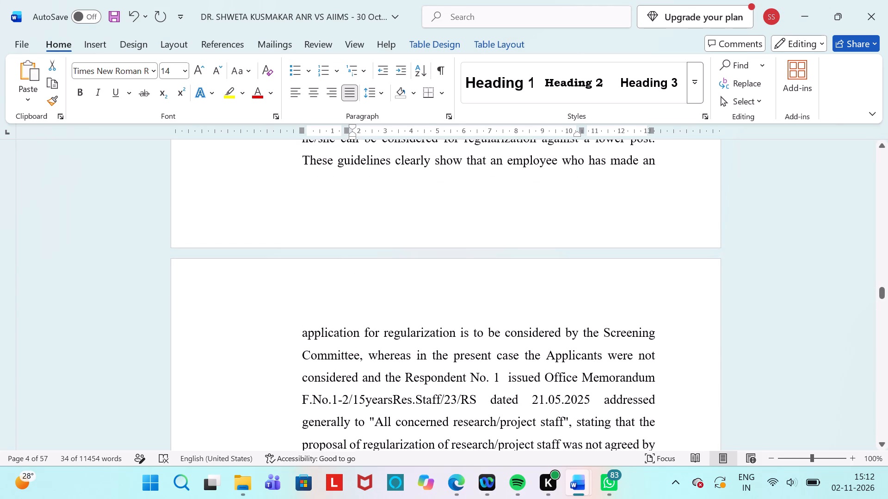
{"action": "scroll", "coordinate": [676, 300], "scroll_direction": "down", "scroll_amount": 2}
{"action": "scroll", "coordinate": [687, 243], "scroll_direction": "down", "scroll_amount": 1}
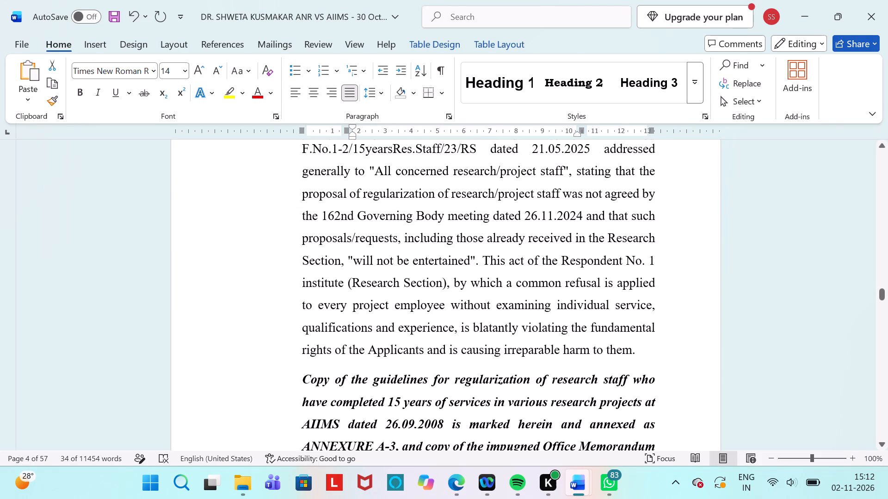
Replace "Copy of the guidelines" through "dated 26.09.2008" in the Annexure A-3 statement above paragraph 4.5 with the copied index description.
{"action": "scroll", "coordinate": [688, 240], "scroll_direction": "down", "scroll_amount": 1}
{"action": "scroll", "coordinate": [688, 240], "scroll_direction": "left", "scroll_amount": 1}
{"action": "scroll", "coordinate": [688, 240], "scroll_direction": "down", "scroll_amount": 1}
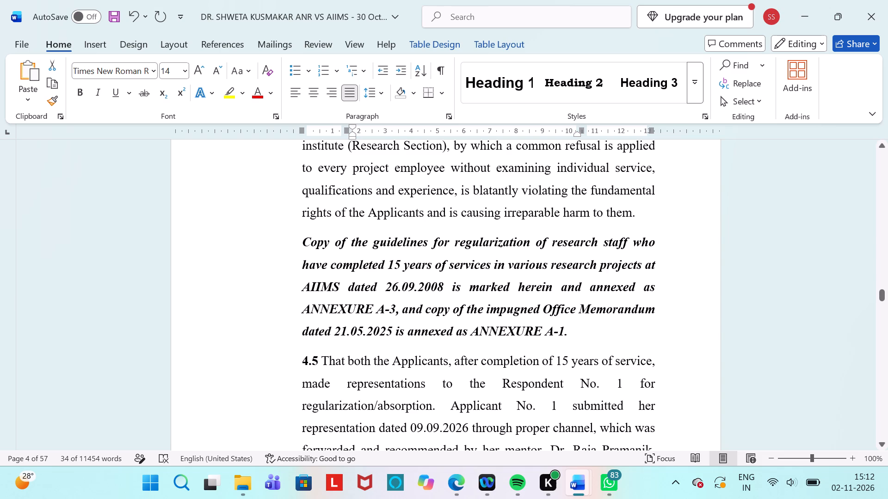
{"action": "left_click_drag", "start_coordinate": [305, 240], "coordinate": [347, 259]}
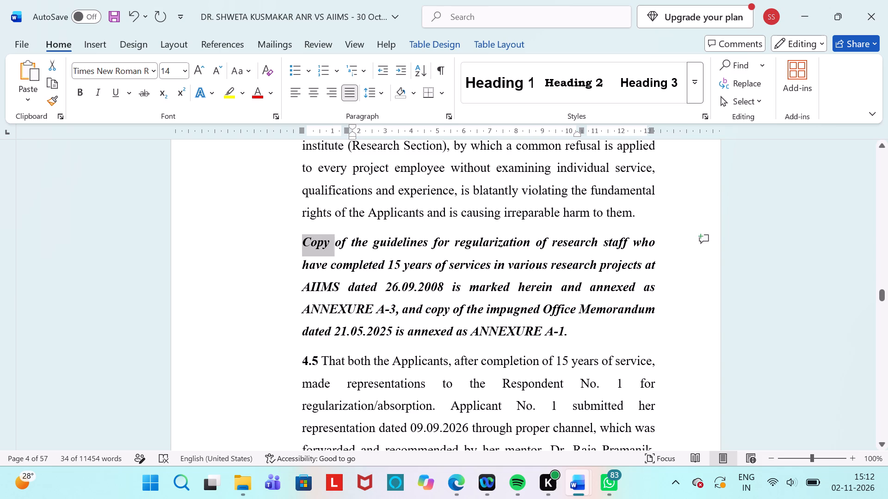
{"action": "left_click_drag", "start_coordinate": [347, 259], "coordinate": [467, 274]}
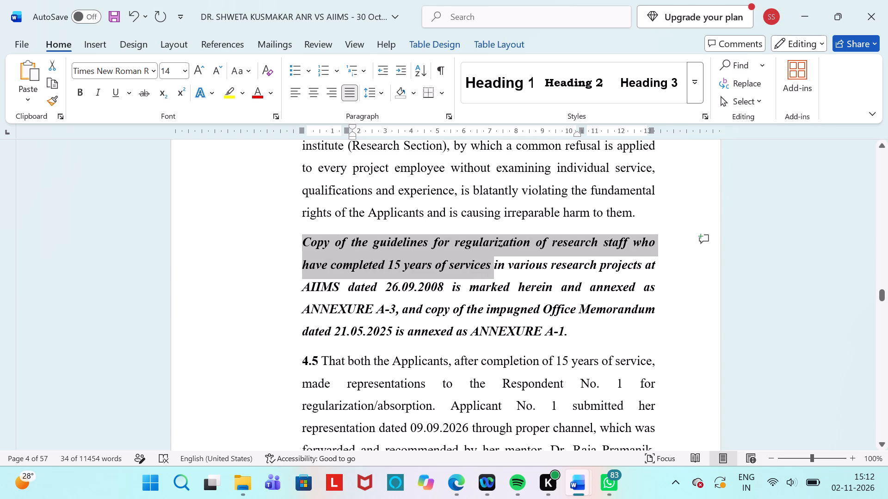
{"action": "left_click_drag", "start_coordinate": [467, 274], "coordinate": [447, 285]}
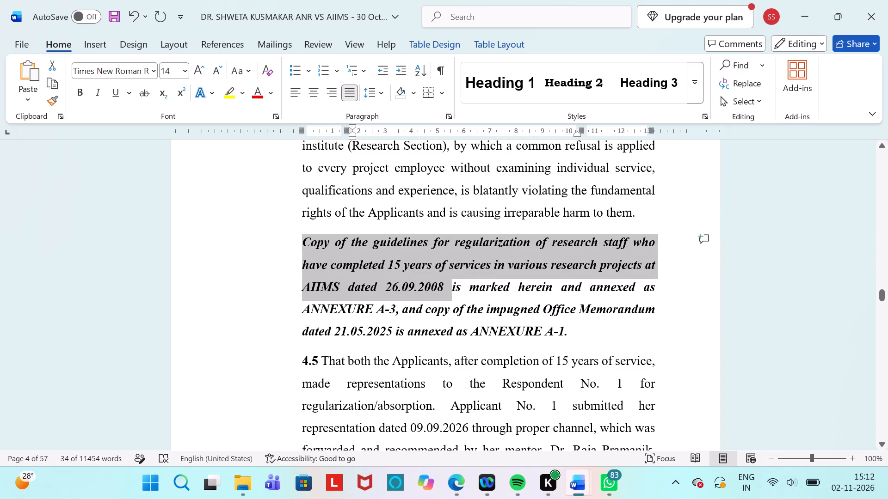
{"action": "left_click_drag", "start_coordinate": [447, 285], "coordinate": [443, 285]}
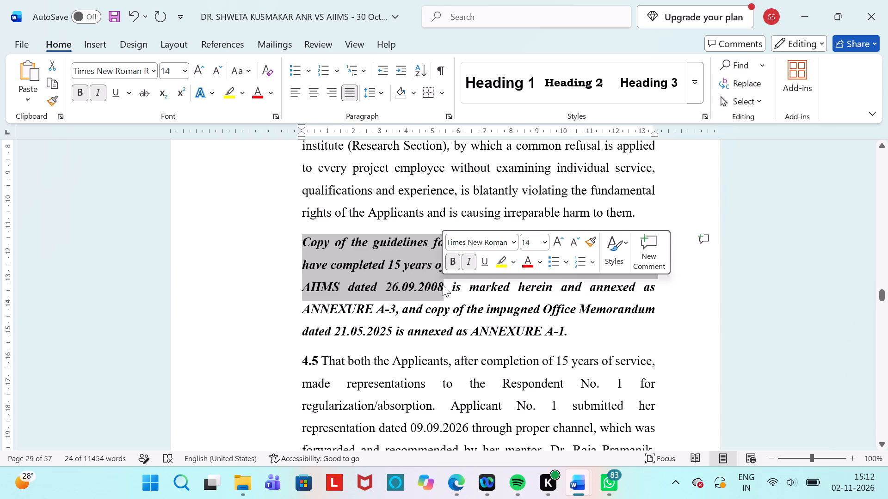
{"action": "key", "text": "ctrl+v"}
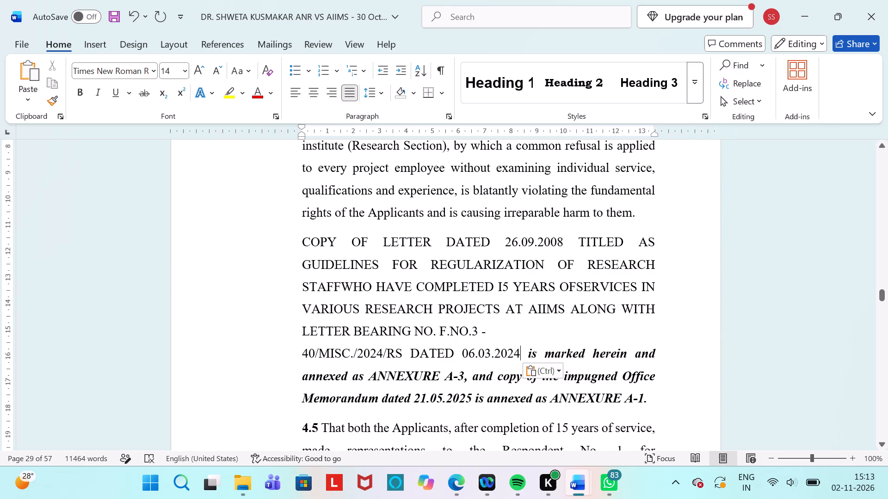
Italicize the pasted description from "COPY OF LETTER" through "DATED 06.03.2024" above paragraph 4.5.
{"action": "left_click_drag", "start_coordinate": [300, 239], "coordinate": [414, 316]}
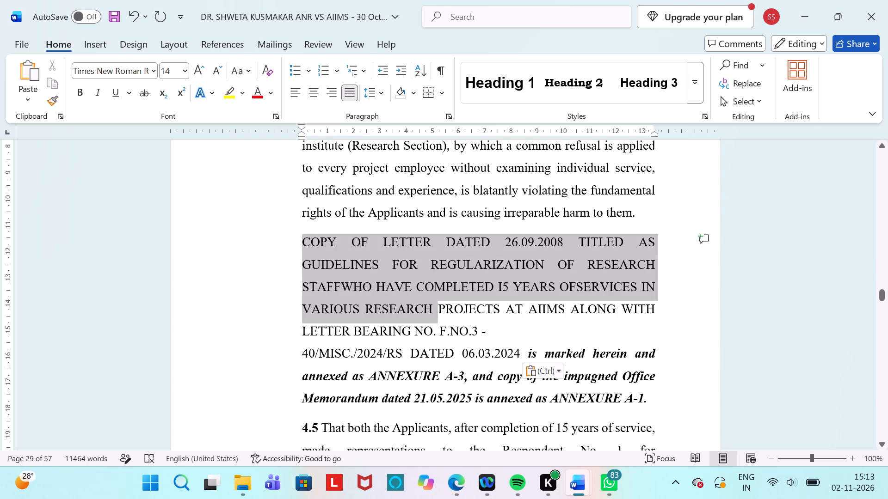
{"action": "left_click_drag", "start_coordinate": [414, 316], "coordinate": [516, 350]}
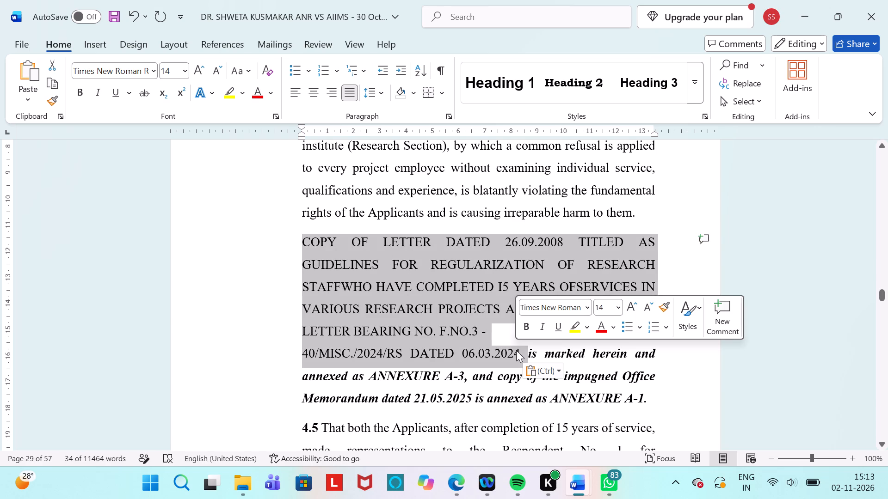
{"action": "left_click", "coordinate": [542, 324]}
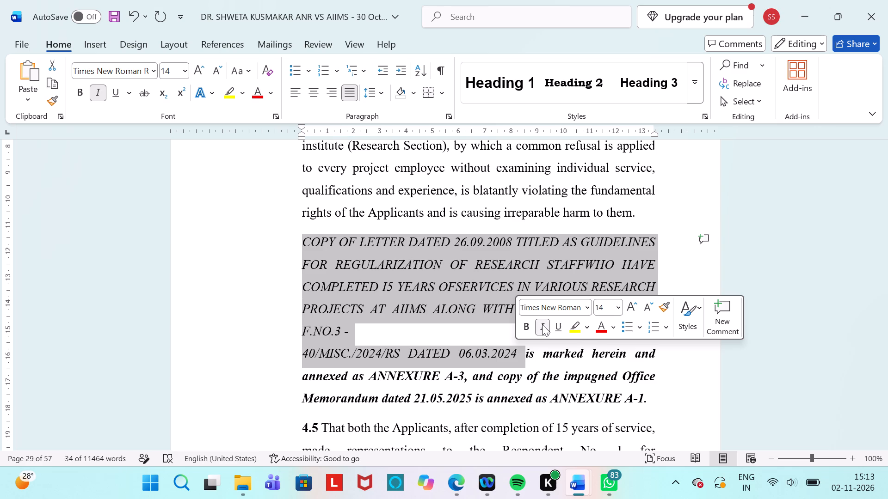
Remove the line break between "F.NO.3 -" and "40/MISC./2024/RS" in the pasted Annexure A-3 description.
{"action": "left_click", "coordinate": [494, 324]}
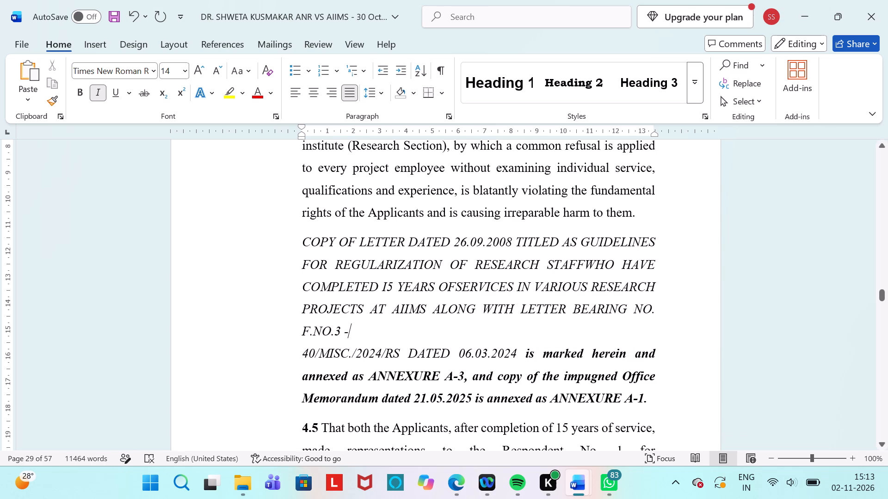
{"action": "left_click", "coordinate": [304, 351]}
{"action": "key", "text": "BackSpace"}
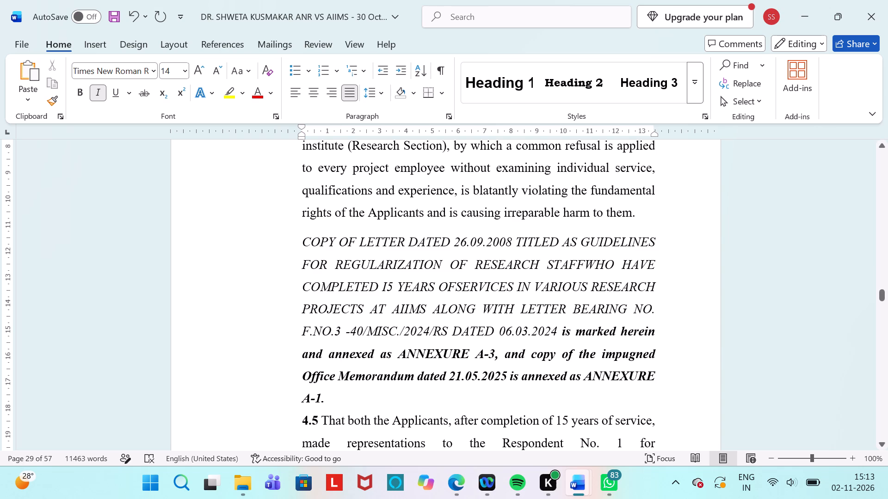
Format the pasted description from "COPY OF LETTER" through "DATED 06.03.2024" in bold at font size 12.
{"action": "left_click_drag", "start_coordinate": [305, 236], "coordinate": [376, 278]}
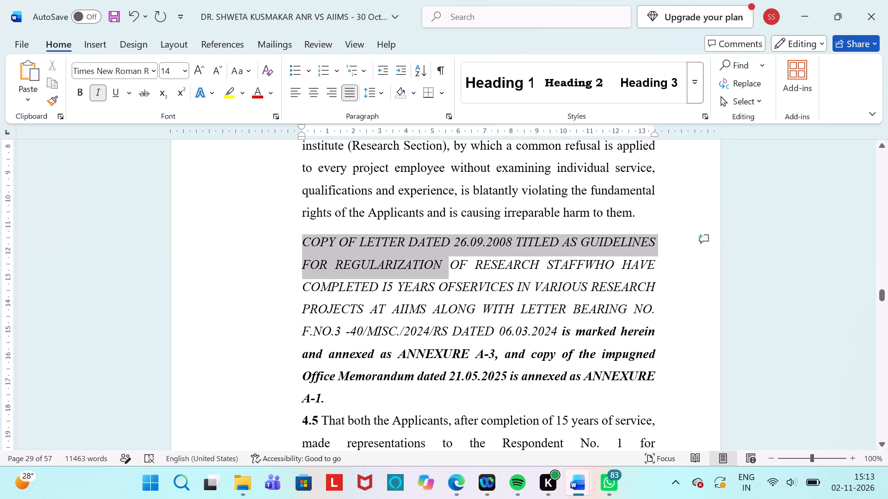
{"action": "left_click_drag", "start_coordinate": [376, 278], "coordinate": [551, 324]}
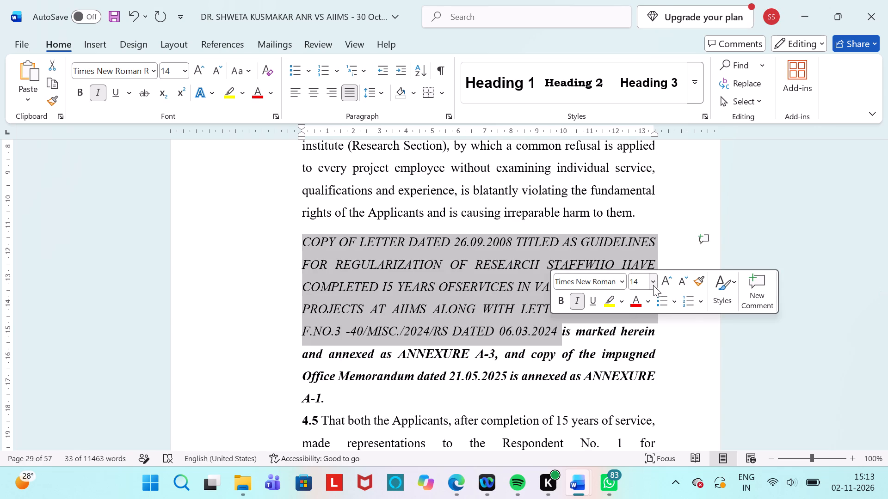
{"action": "left_click", "coordinate": [653, 285]}
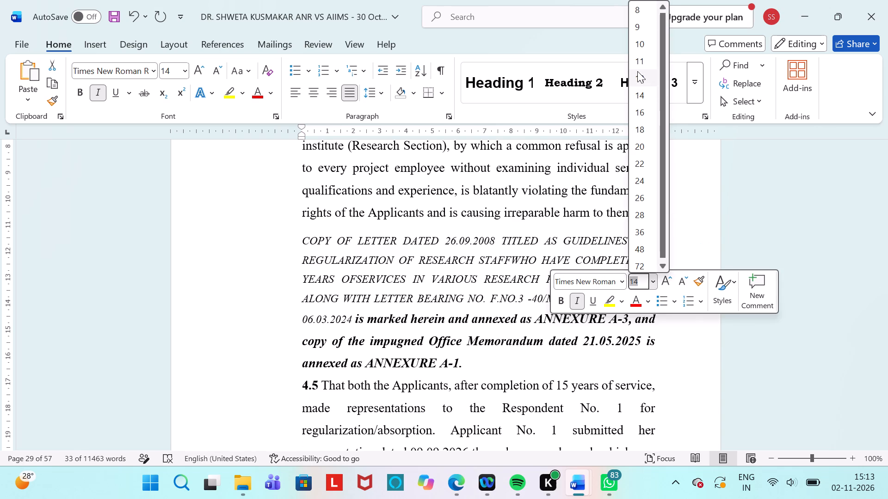
{"action": "left_click", "coordinate": [637, 71]}
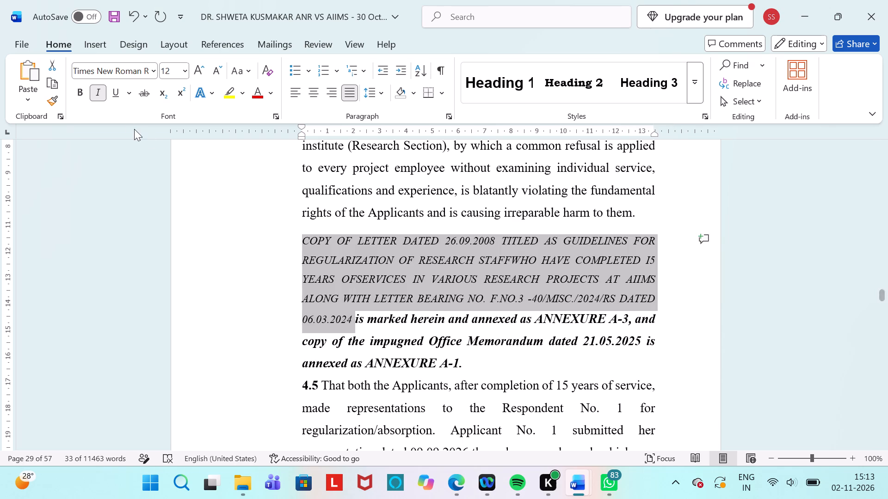
{"action": "left_click", "coordinate": [81, 91]}
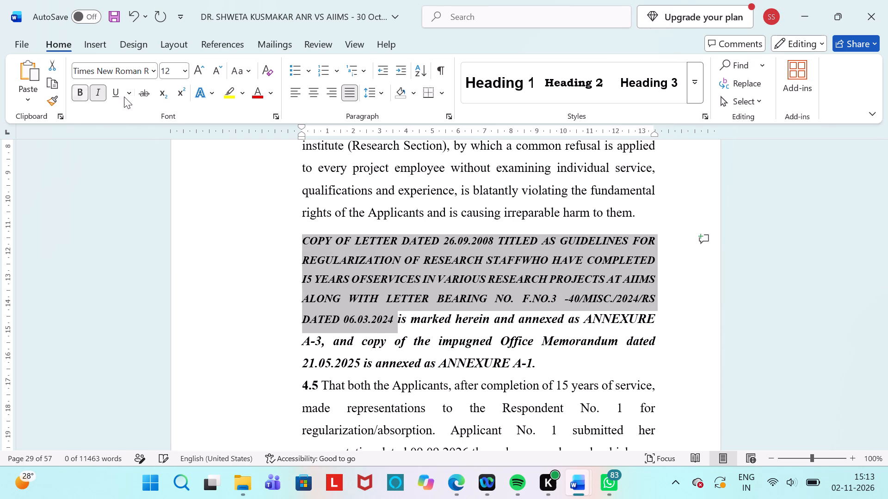
{"action": "left_click", "coordinate": [304, 244]}
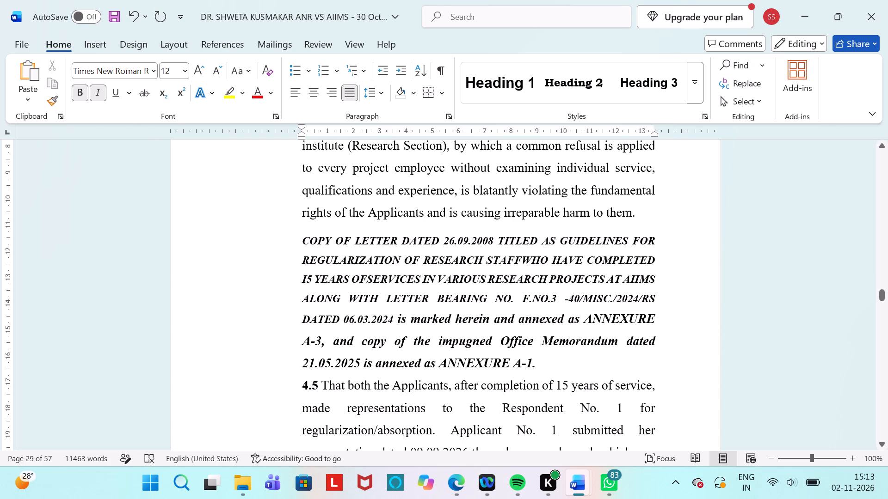
{"action": "left_click", "coordinate": [441, 319]}
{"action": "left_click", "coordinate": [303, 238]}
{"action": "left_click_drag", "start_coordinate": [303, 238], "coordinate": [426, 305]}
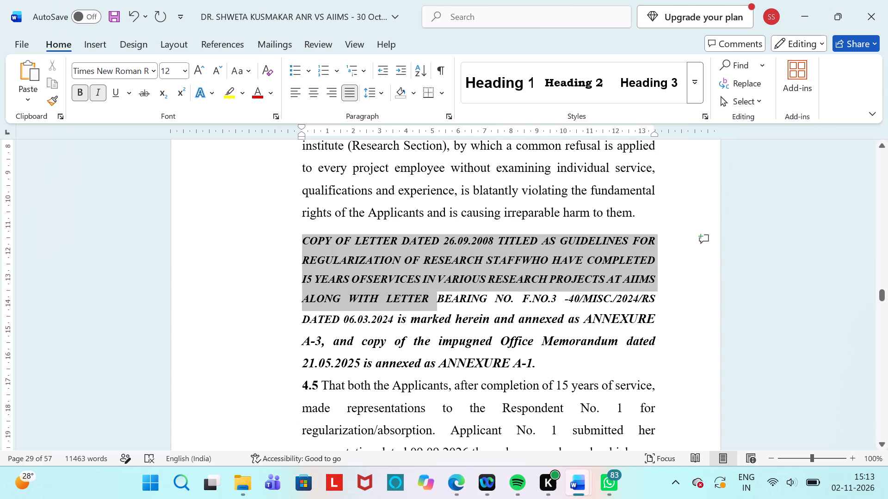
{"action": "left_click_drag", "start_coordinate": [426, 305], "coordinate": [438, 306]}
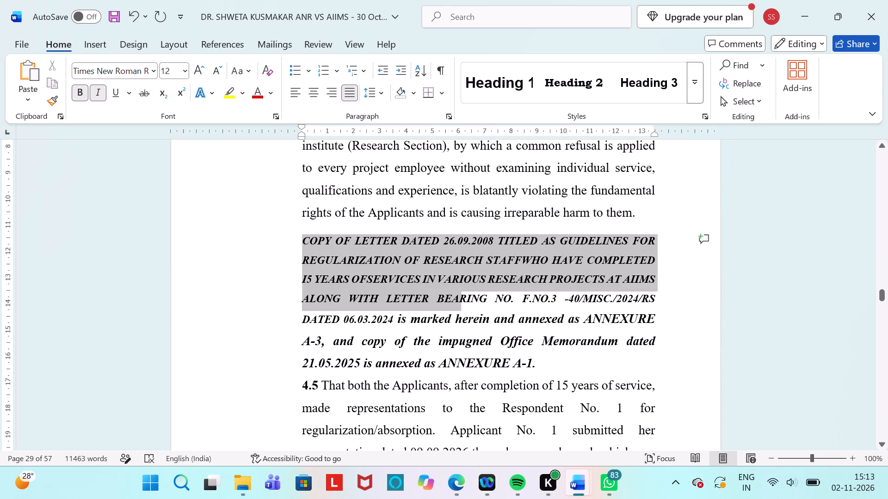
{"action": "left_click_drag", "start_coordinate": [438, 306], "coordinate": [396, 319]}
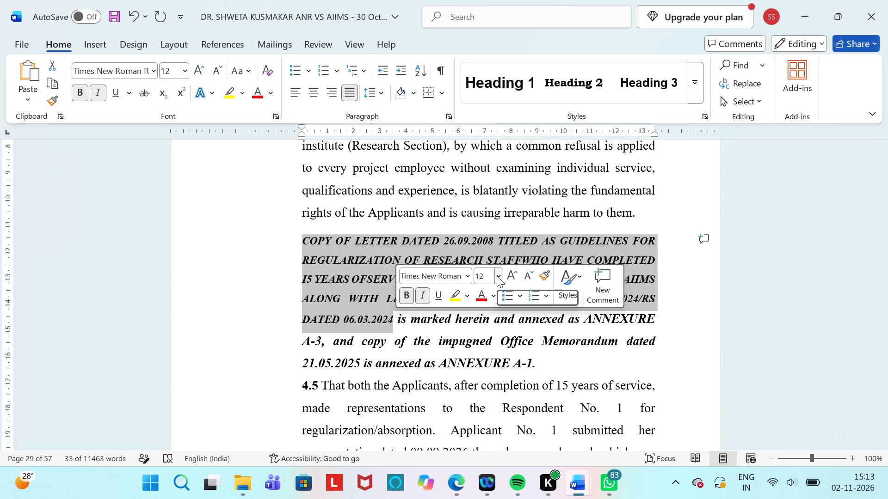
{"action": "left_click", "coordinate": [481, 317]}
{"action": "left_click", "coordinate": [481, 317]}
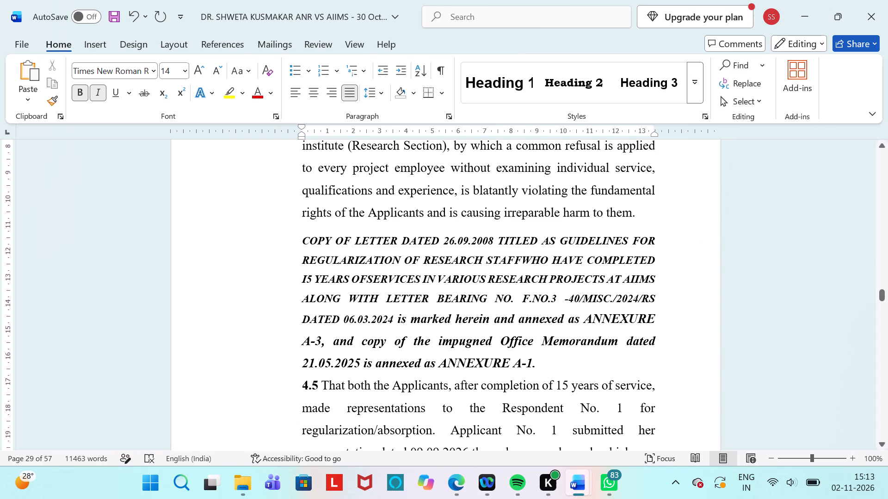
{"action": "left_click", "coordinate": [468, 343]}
Set the font size of the Annexure A-3 description from "COPY OF LETTER" through "DATED 06.03.2024" to 14.
{"action": "left_click", "coordinate": [302, 242]}
{"action": "left_click_drag", "start_coordinate": [302, 242], "coordinate": [399, 309]}
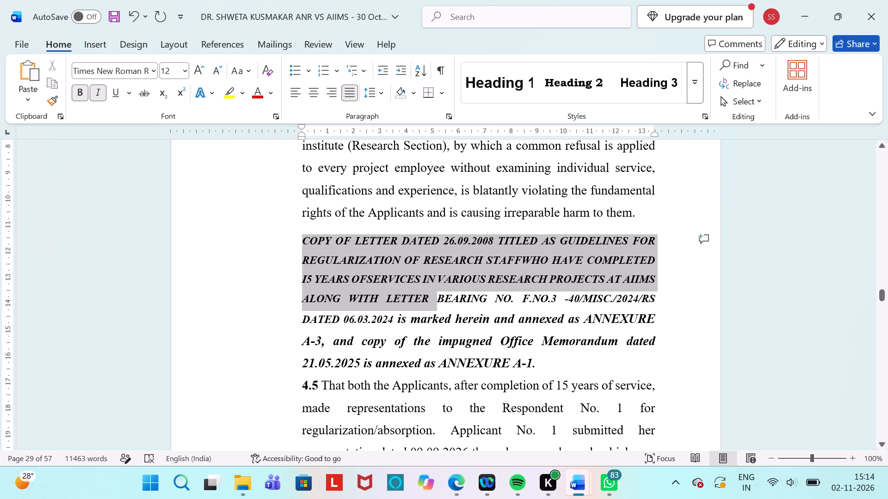
{"action": "left_click_drag", "start_coordinate": [399, 309], "coordinate": [390, 317]}
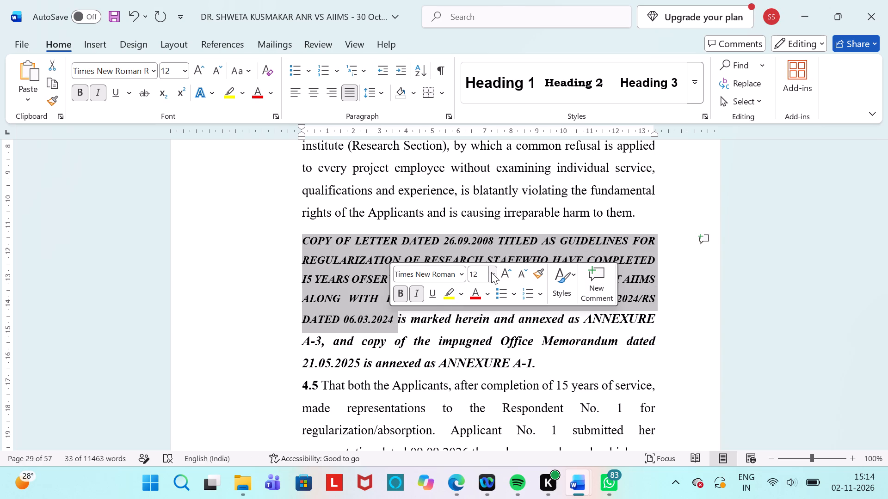
{"action": "left_click", "coordinate": [491, 272]}
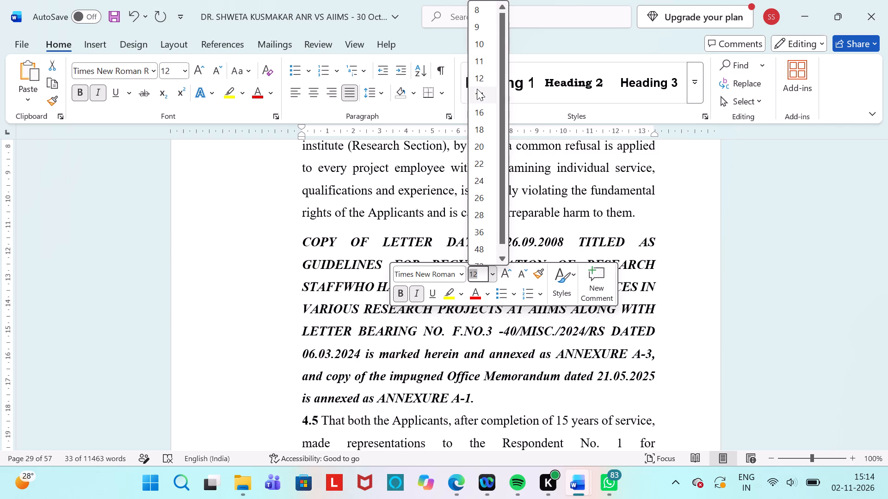
{"action": "left_click", "coordinate": [477, 89]}
{"action": "left_click", "coordinate": [413, 266]}
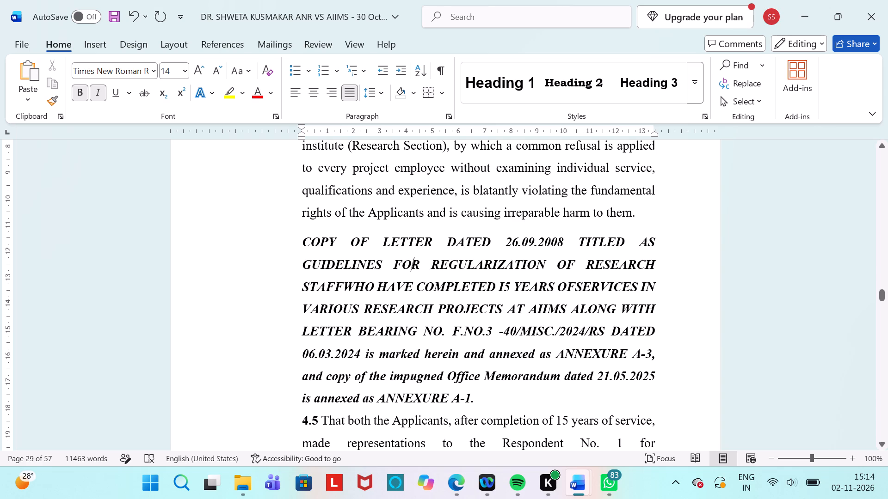
Convert the entire annexure statement above paragraph 4.5, from "COPY OF LETTER" through "ANNEXURE A-1.", to lowercase.
{"action": "left_click_drag", "start_coordinate": [303, 238], "coordinate": [423, 346]}
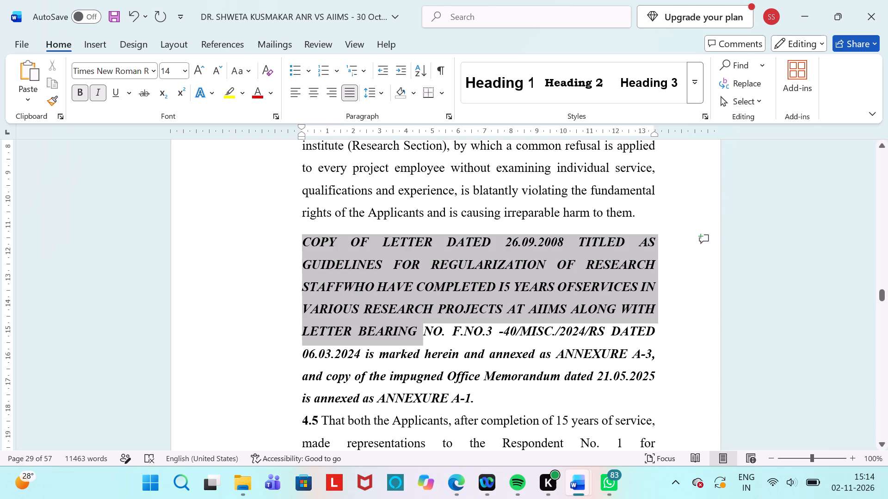
{"action": "left_click_drag", "start_coordinate": [423, 346], "coordinate": [475, 392]}
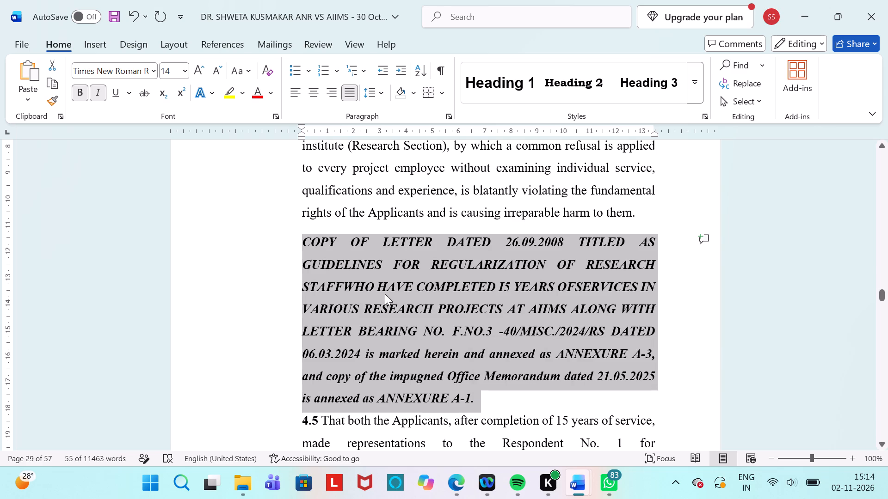
{"action": "left_click", "coordinate": [249, 72]}
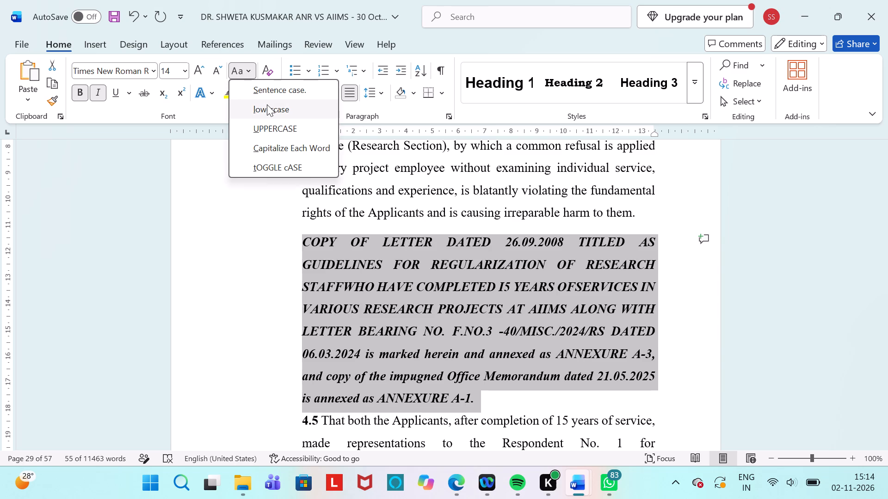
{"action": "left_click", "coordinate": [267, 104]}
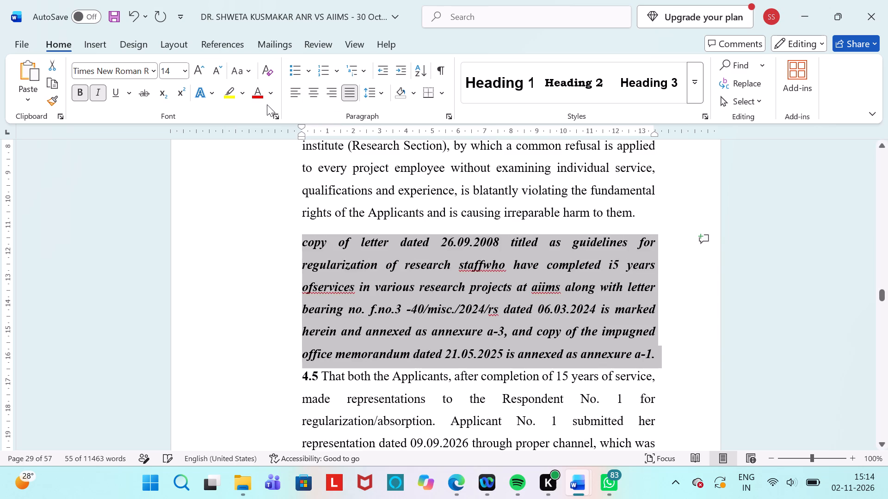
{"action": "left_click", "coordinate": [381, 238]}
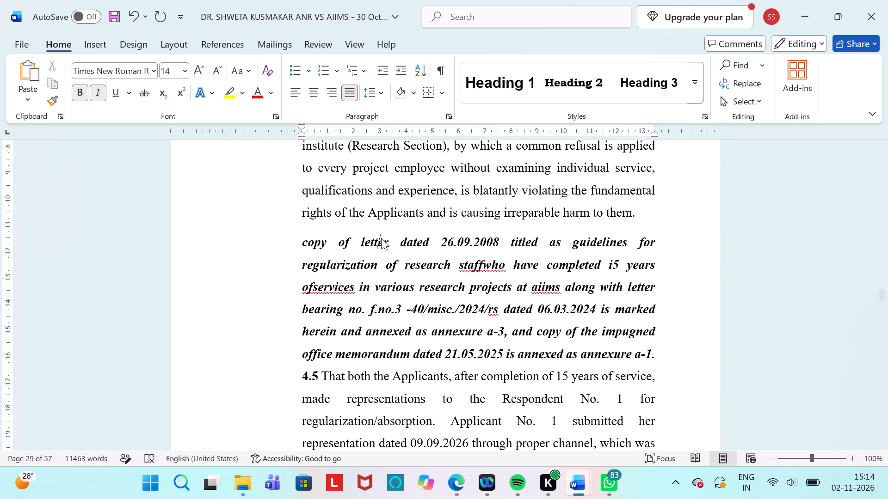
Insert the missing spaces in the annexure statement so it reads "staff who" and "of services".
{"action": "left_click", "coordinate": [484, 267]}
{"action": "key", "text": "space"}
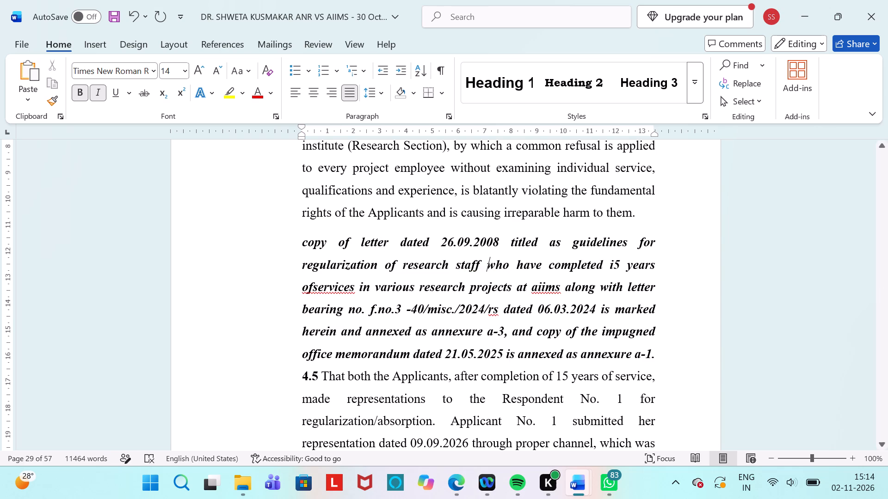
{"action": "left_click", "coordinate": [313, 286]}
{"action": "key", "text": "space"}
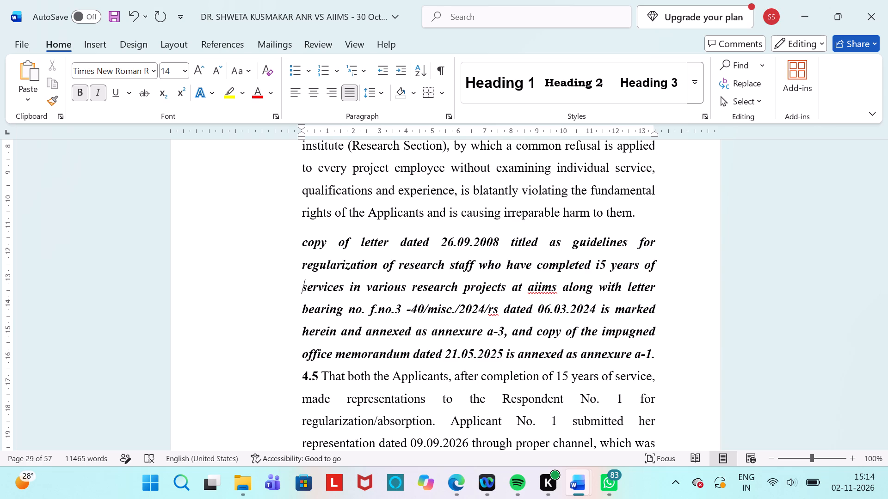
Insert a blank line between the annexure statement ending in "annexure a-1." and paragraph 4.5.
{"action": "scroll", "coordinate": [313, 286], "scroll_direction": "down", "scroll_amount": 1}
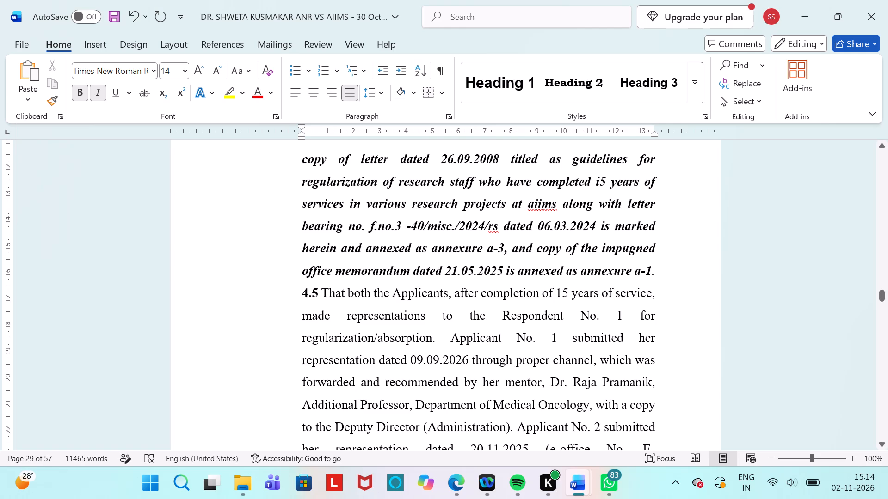
{"action": "scroll", "coordinate": [313, 286], "scroll_direction": "down", "scroll_amount": 2}
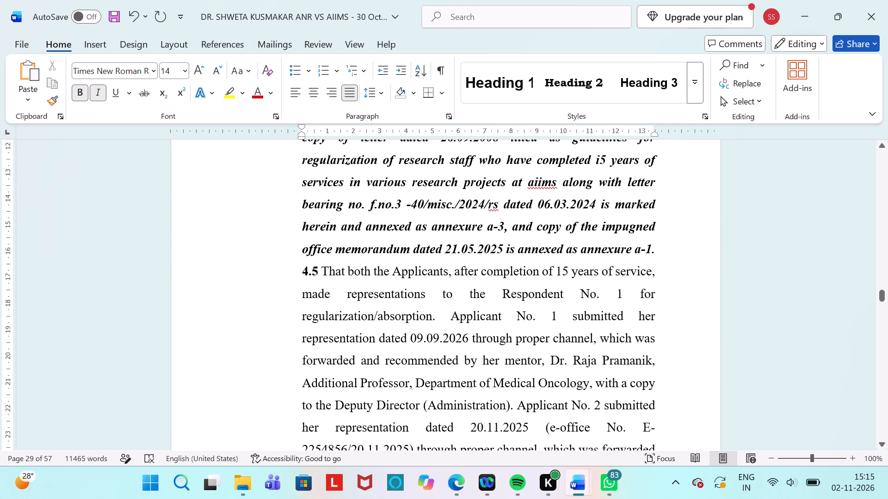
{"action": "scroll", "coordinate": [360, 285], "scroll_direction": "up", "scroll_amount": 1}
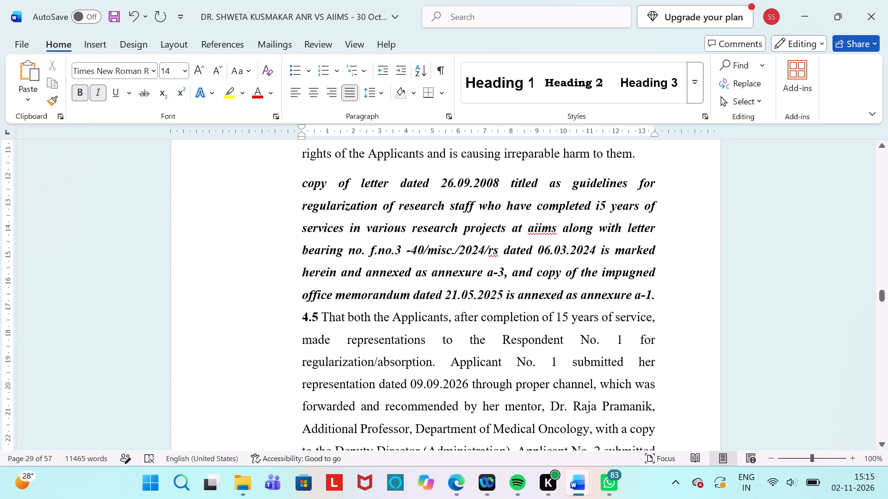
{"action": "scroll", "coordinate": [360, 285], "scroll_direction": "up", "scroll_amount": 1}
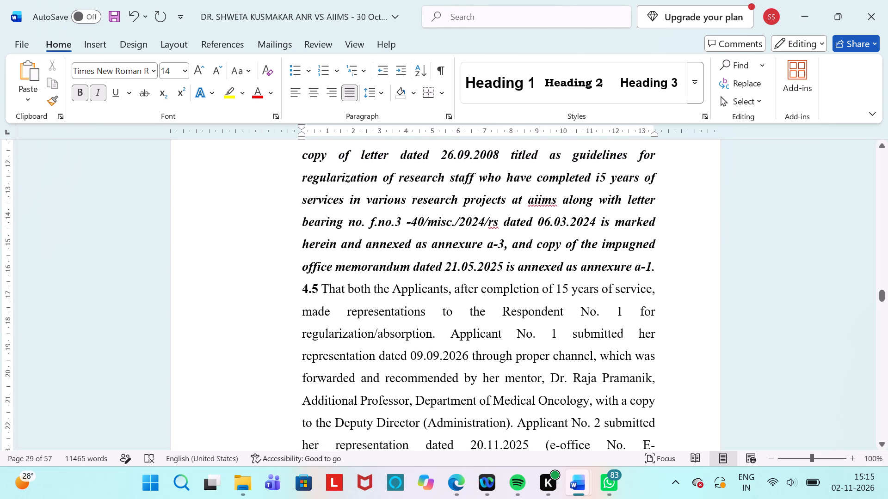
{"action": "left_click", "coordinate": [653, 273]}
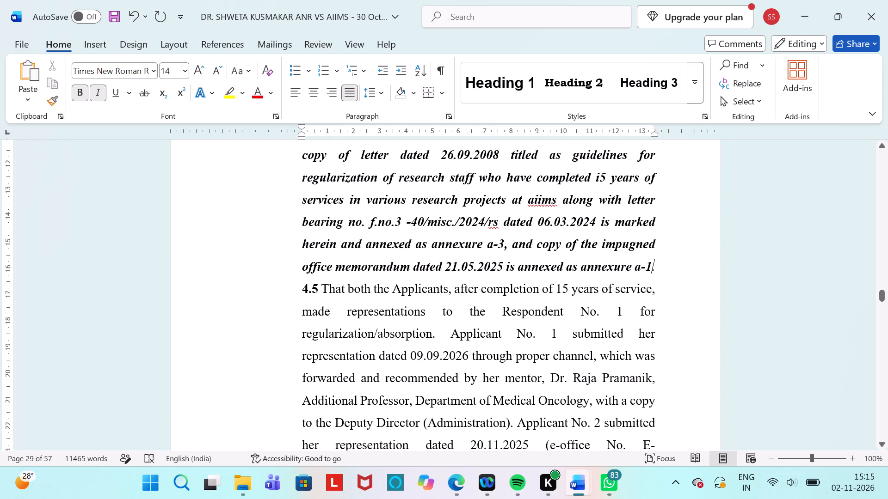
{"action": "left_click", "coordinate": [656, 270]}
{"action": "key", "text": "Return"}
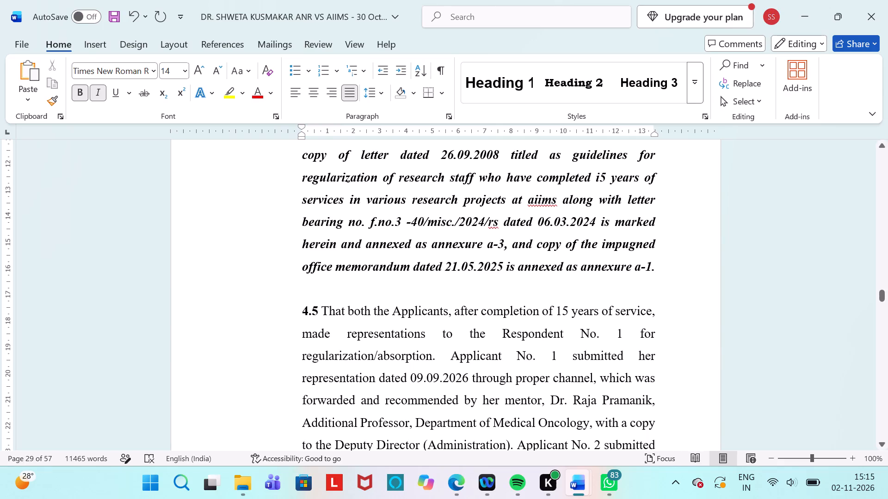
Return to the index and review the annexure descriptions from Annexure A-3 through Annexure A-9.
{"action": "scroll", "coordinate": [665, 358], "scroll_direction": "up", "scroll_amount": 1}
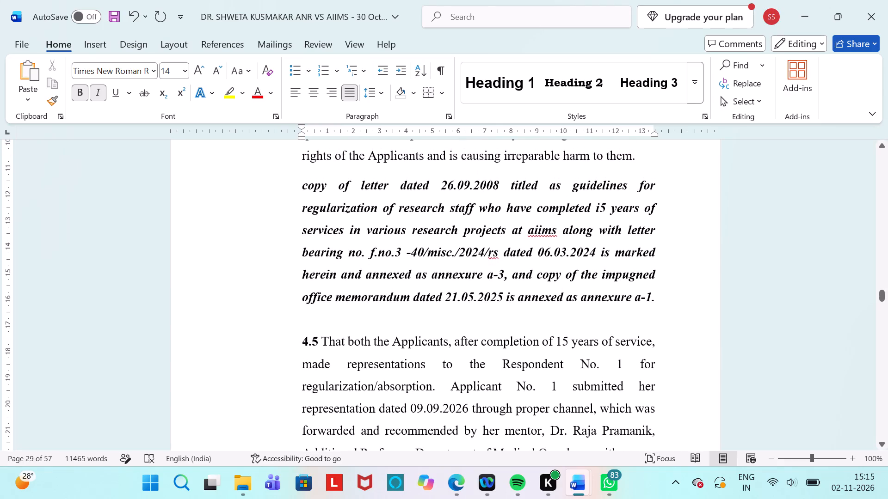
{"action": "scroll", "coordinate": [538, 224], "scroll_direction": "up", "scroll_amount": 6}
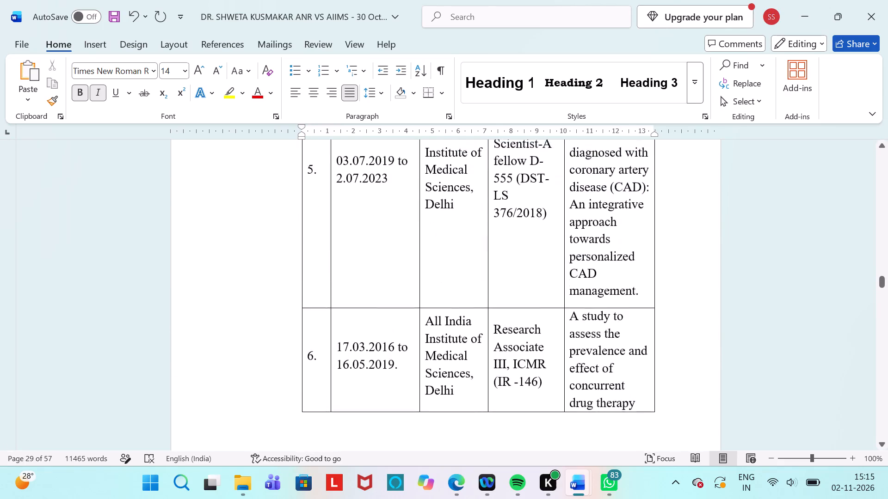
{"action": "scroll", "coordinate": [538, 224], "scroll_direction": "up", "scroll_amount": 14}
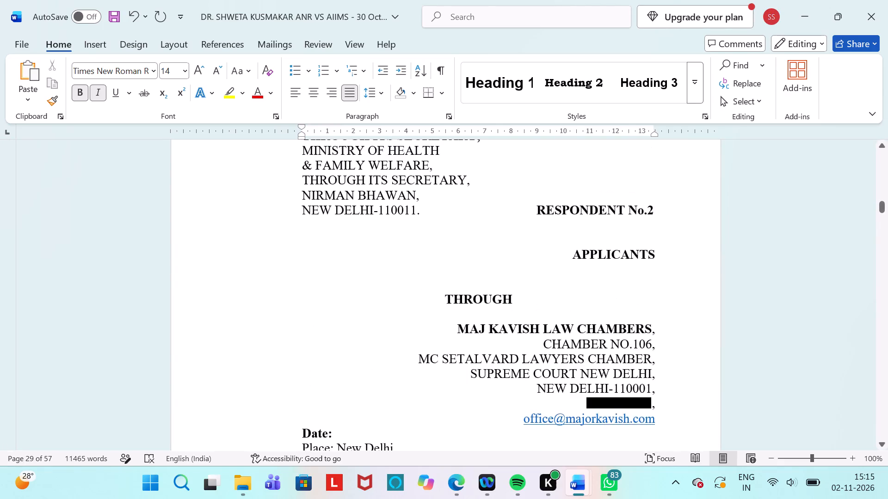
{"action": "scroll", "coordinate": [538, 224], "scroll_direction": "up", "scroll_amount": 11}
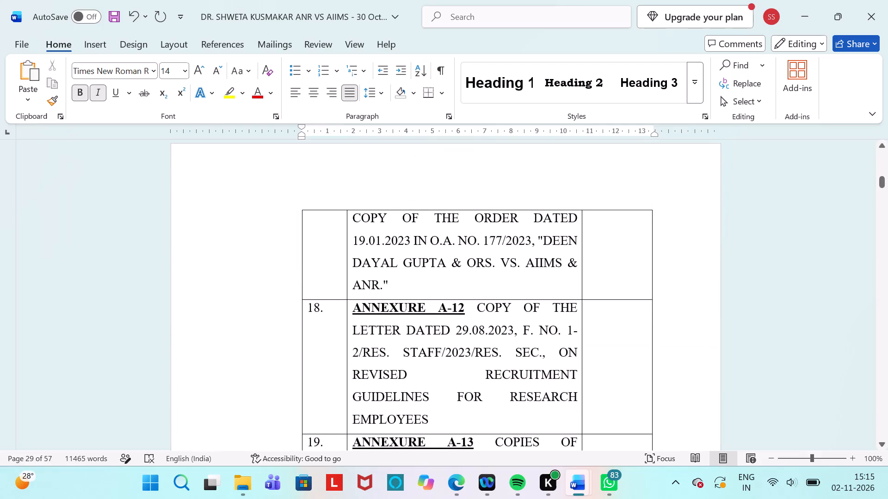
{"action": "scroll", "coordinate": [538, 224], "scroll_direction": "up", "scroll_amount": 5}
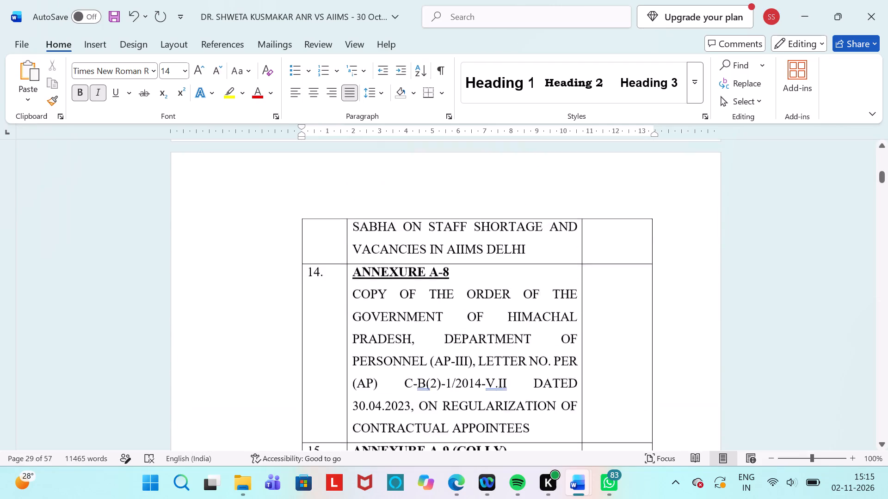
{"action": "scroll", "coordinate": [538, 224], "scroll_direction": "up", "scroll_amount": 3}
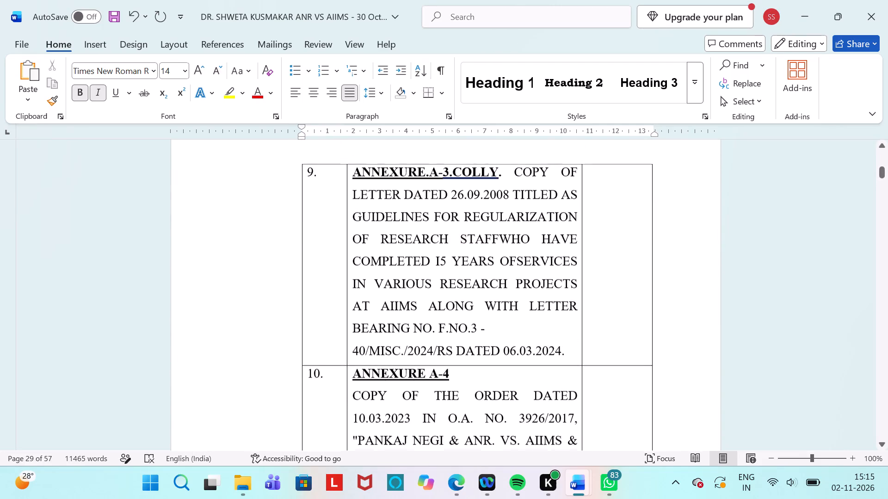
{"action": "scroll", "coordinate": [538, 224], "scroll_direction": "down", "scroll_amount": 1}
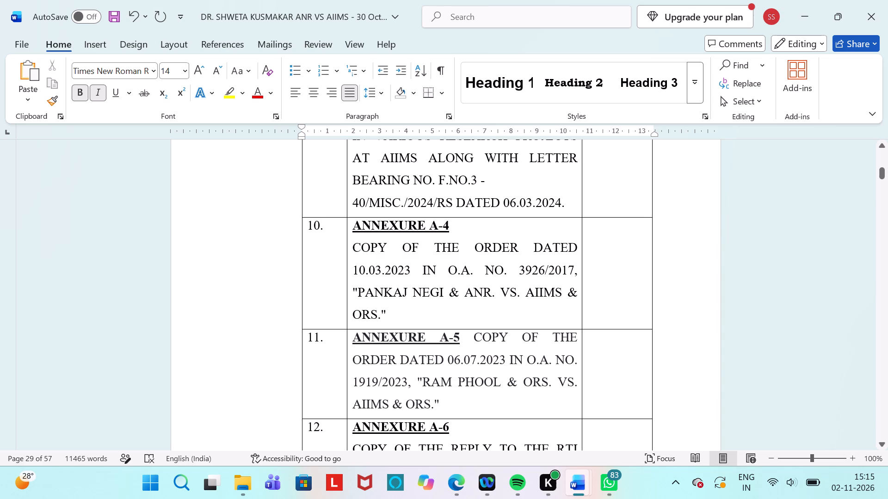
{"action": "scroll", "coordinate": [497, 300], "scroll_direction": "down", "scroll_amount": 1}
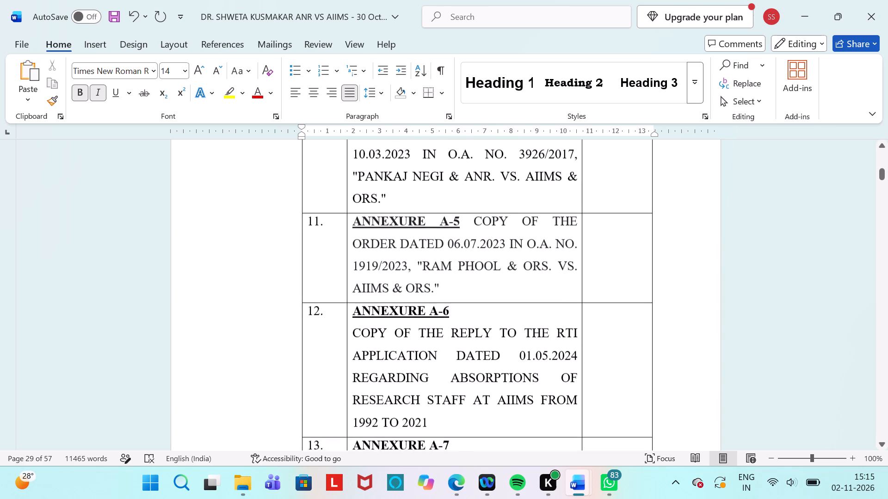
{"action": "scroll", "coordinate": [497, 300], "scroll_direction": "down", "scroll_amount": 1}
{"action": "scroll", "coordinate": [481, 203], "scroll_direction": "down", "scroll_amount": 1}
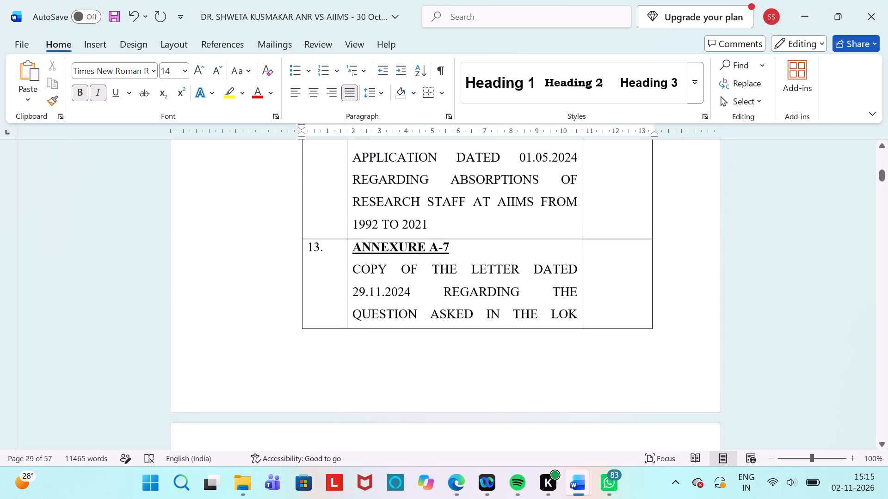
{"action": "scroll", "coordinate": [481, 203], "scroll_direction": "down", "scroll_amount": 1}
{"action": "scroll", "coordinate": [481, 203], "scroll_direction": "up", "scroll_amount": 2}
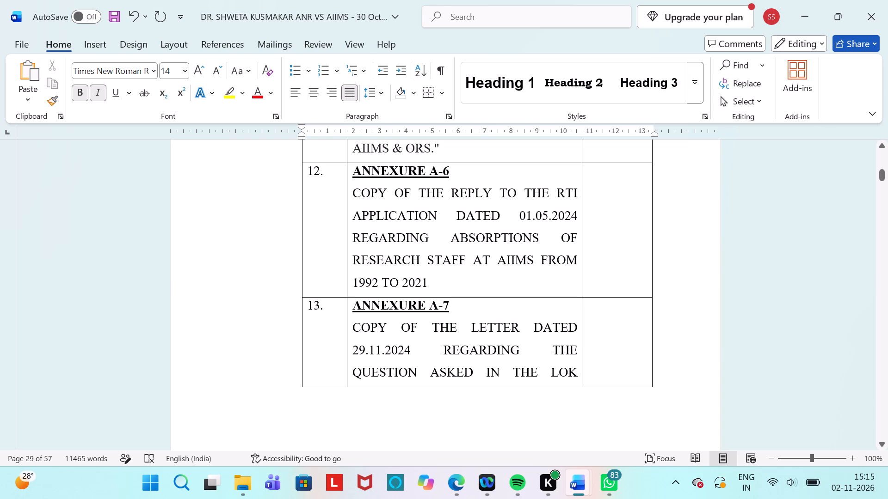
{"action": "scroll", "coordinate": [561, 272], "scroll_direction": "down", "scroll_amount": 1}
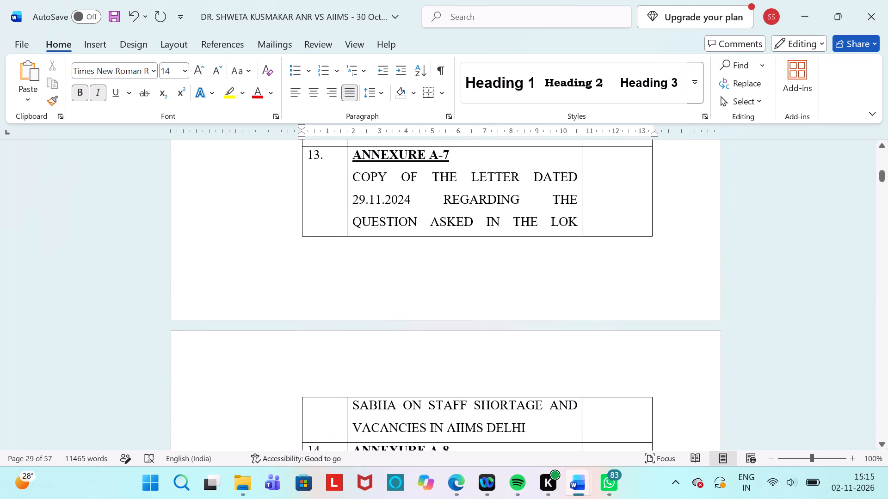
{"action": "scroll", "coordinate": [536, 228], "scroll_direction": "down", "scroll_amount": 2}
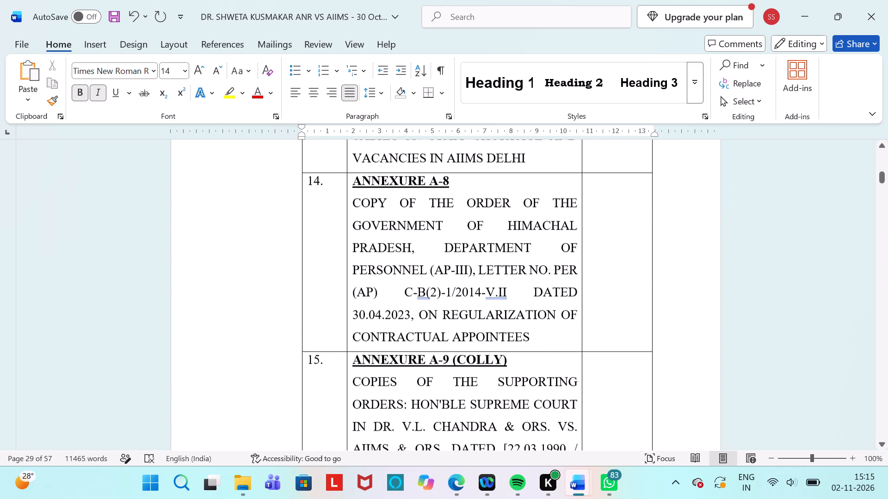
{"action": "scroll", "coordinate": [536, 228], "scroll_direction": "down", "scroll_amount": 1}
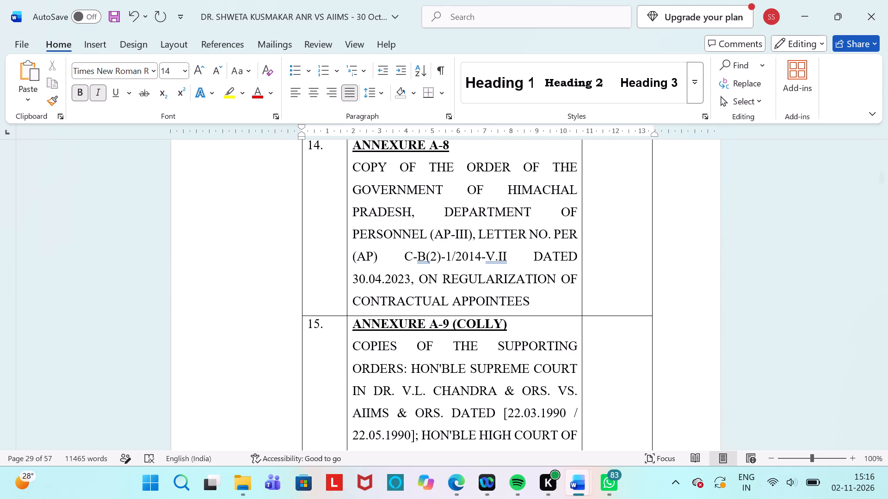
Review the earlier index entries, from Annexure A-1 (Colly) back to the Memo of Parties.
{"action": "scroll", "coordinate": [536, 228], "scroll_direction": "up", "scroll_amount": 7}
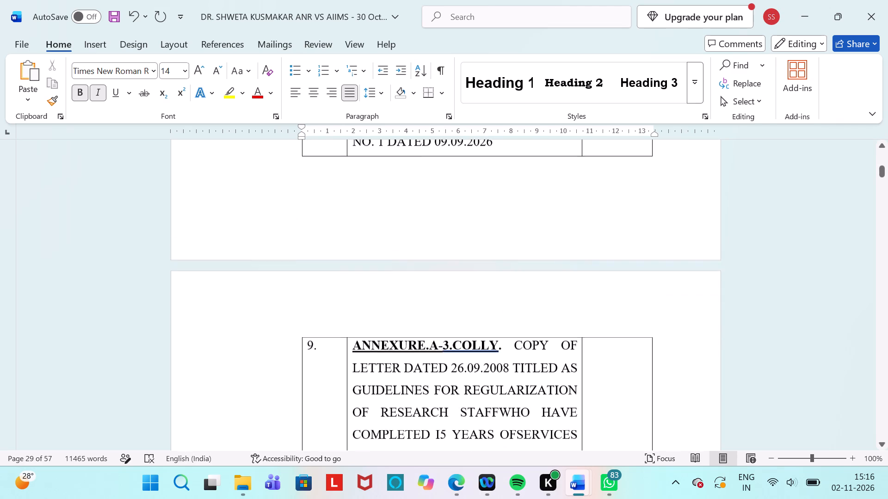
{"action": "scroll", "coordinate": [536, 228], "scroll_direction": "up", "scroll_amount": 2}
{"action": "scroll", "coordinate": [536, 228], "scroll_direction": "down", "scroll_amount": 1}
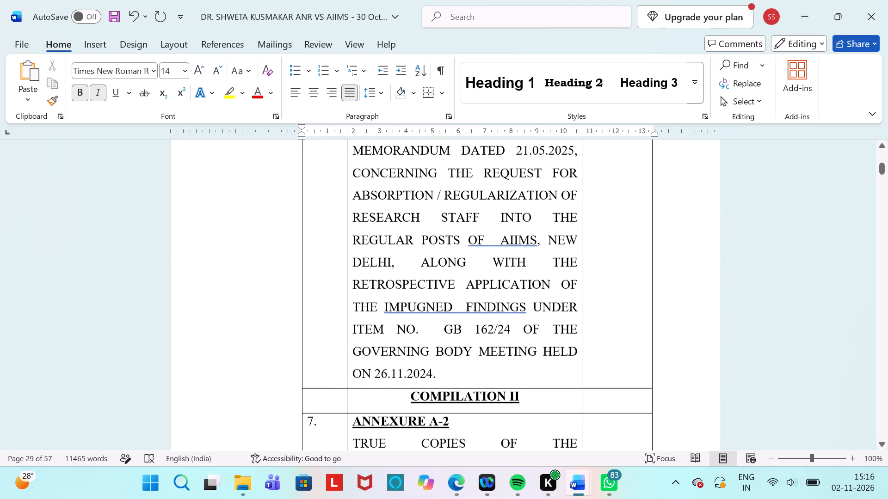
{"action": "scroll", "coordinate": [536, 228], "scroll_direction": "down", "scroll_amount": 1}
{"action": "scroll", "coordinate": [536, 228], "scroll_direction": "up", "scroll_amount": 2}
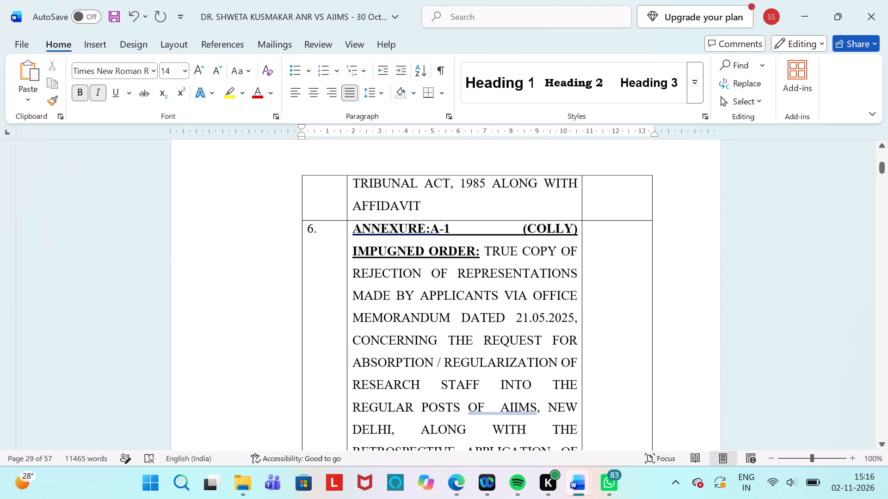
{"action": "scroll", "coordinate": [536, 228], "scroll_direction": "up", "scroll_amount": 2}
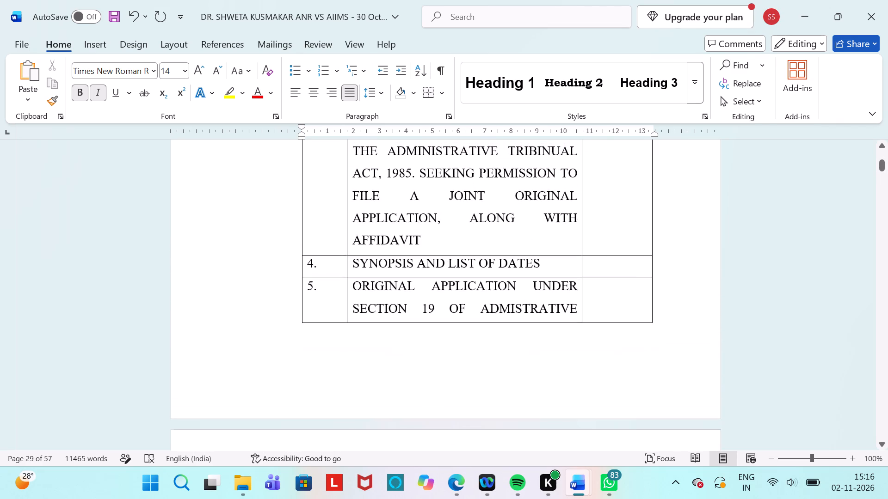
{"action": "scroll", "coordinate": [536, 228], "scroll_direction": "up", "scroll_amount": 1}
{"action": "scroll", "coordinate": [536, 228], "scroll_direction": "down", "scroll_amount": 3}
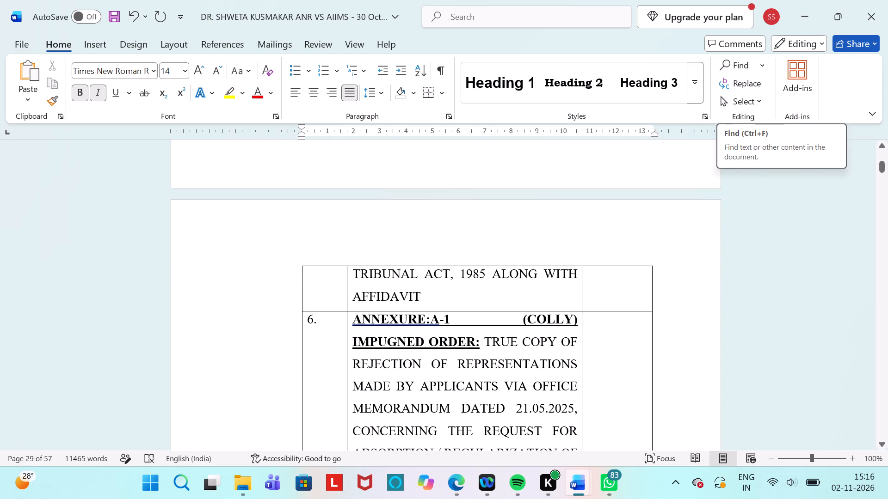
{"action": "scroll", "coordinate": [548, 221], "scroll_direction": "up", "scroll_amount": 4}
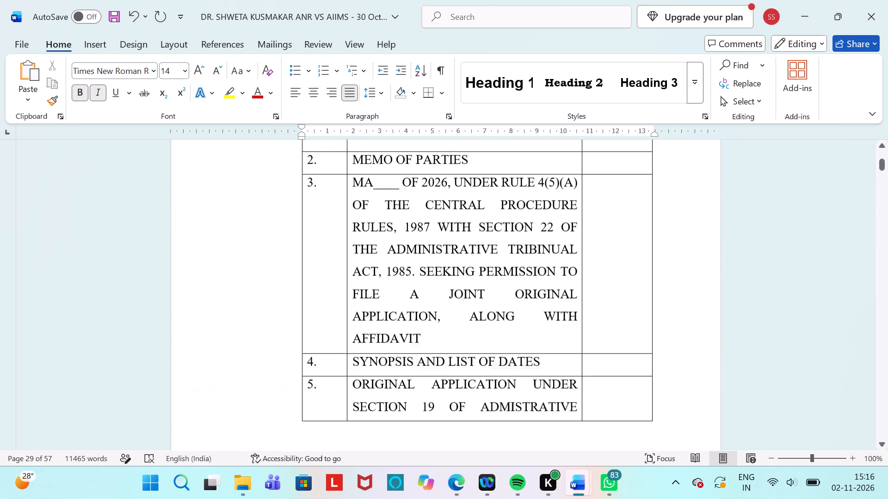
{"action": "scroll", "coordinate": [548, 221], "scroll_direction": "up", "scroll_amount": 1}
Read through the index from the Original Application entry to the Vakalatnama, checking each annexure description from A-1 to A-15.
{"action": "scroll", "coordinate": [548, 221], "scroll_direction": "down", "scroll_amount": 3}
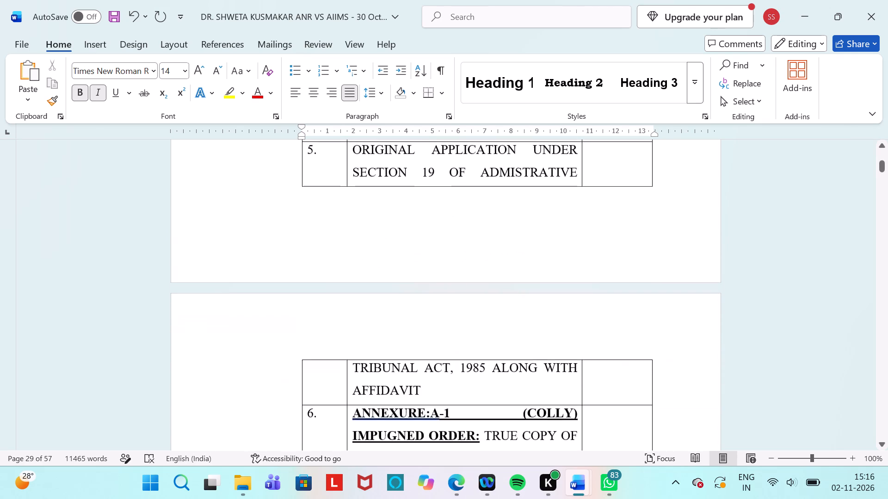
{"action": "scroll", "coordinate": [548, 221], "scroll_direction": "down", "scroll_amount": 3}
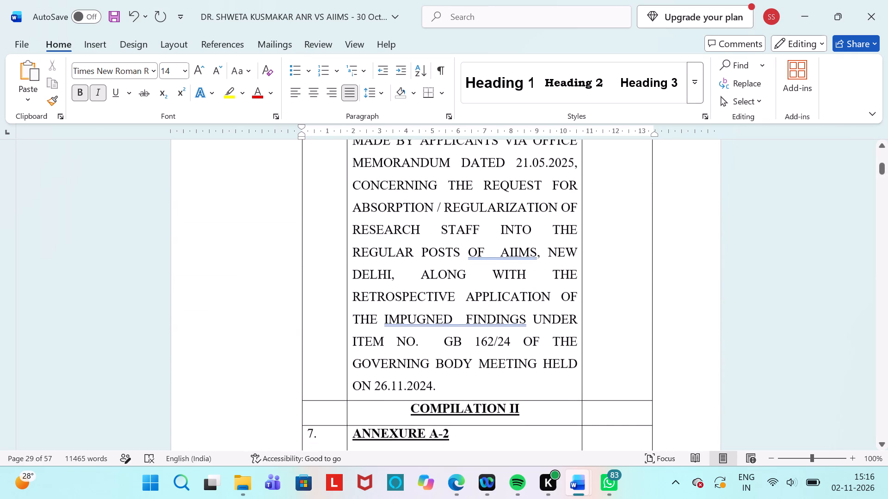
{"action": "scroll", "coordinate": [548, 221], "scroll_direction": "down", "scroll_amount": 6}
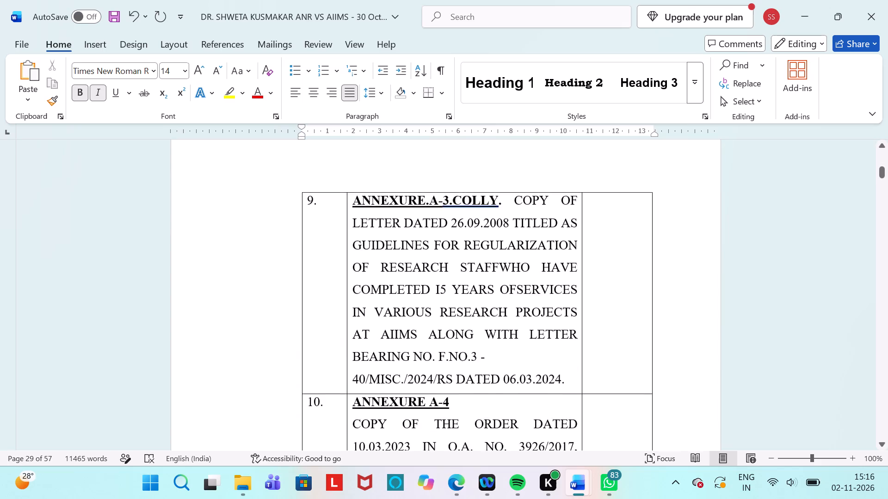
{"action": "scroll", "coordinate": [548, 221], "scroll_direction": "down", "scroll_amount": 3}
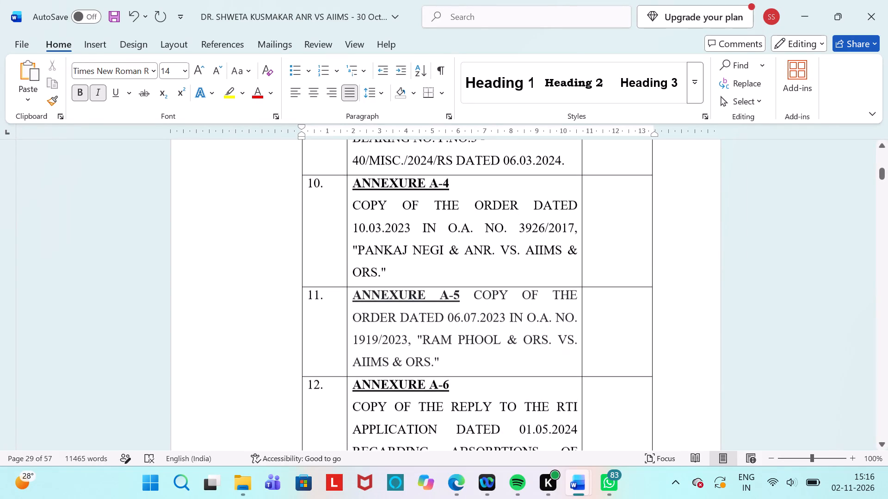
{"action": "scroll", "coordinate": [548, 221], "scroll_direction": "down", "scroll_amount": 2}
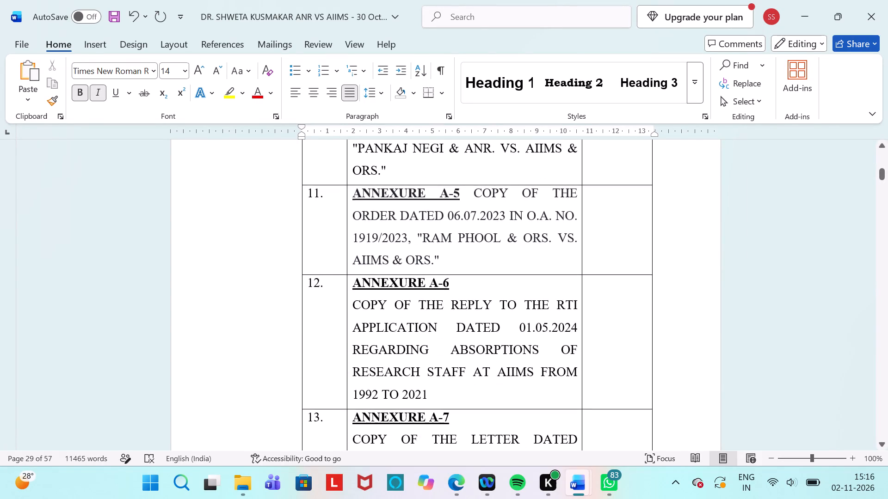
{"action": "scroll", "coordinate": [548, 221], "scroll_direction": "down", "scroll_amount": 8}
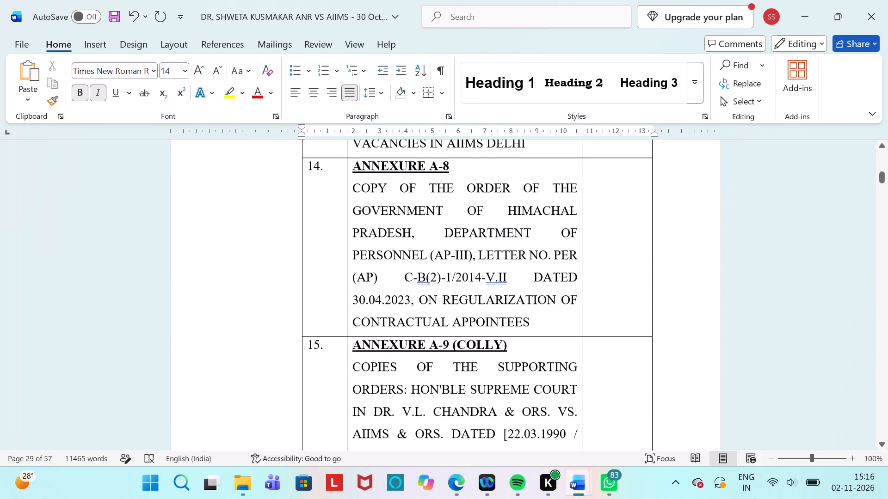
{"action": "scroll", "coordinate": [548, 221], "scroll_direction": "down", "scroll_amount": 2}
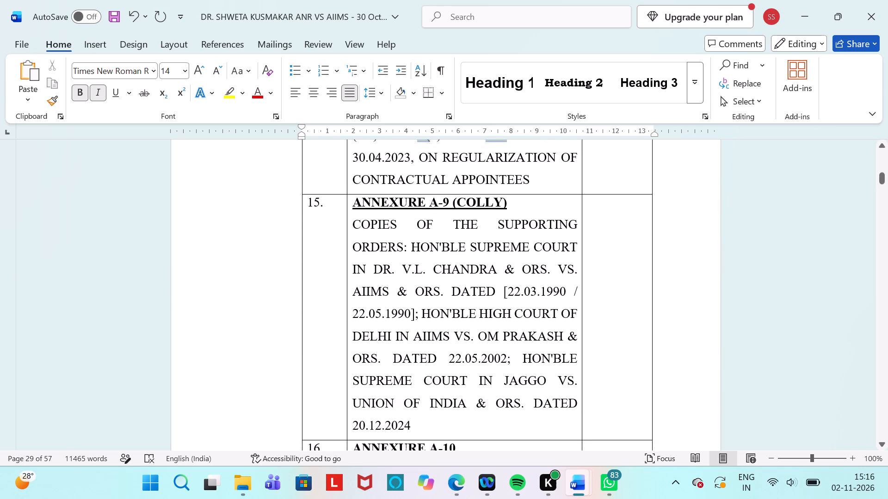
{"action": "scroll", "coordinate": [548, 221], "scroll_direction": "down", "scroll_amount": 1}
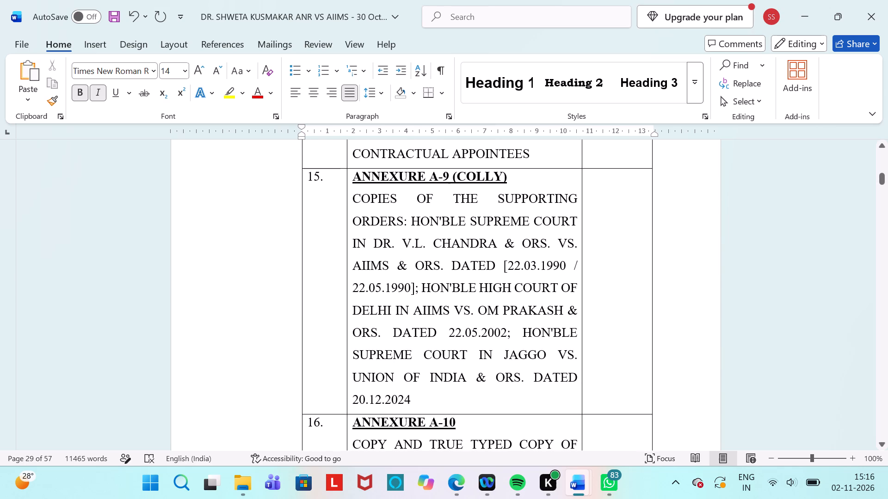
{"action": "scroll", "coordinate": [548, 221], "scroll_direction": "down", "scroll_amount": 1}
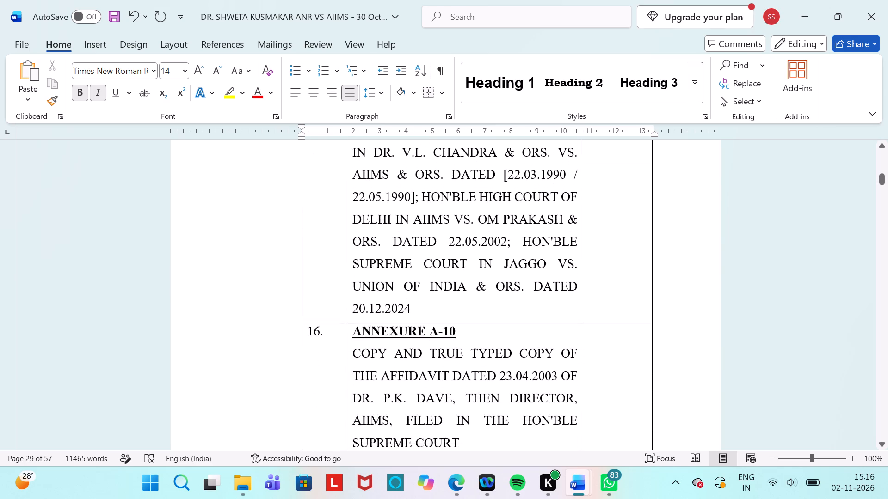
{"action": "scroll", "coordinate": [548, 221], "scroll_direction": "down", "scroll_amount": 2}
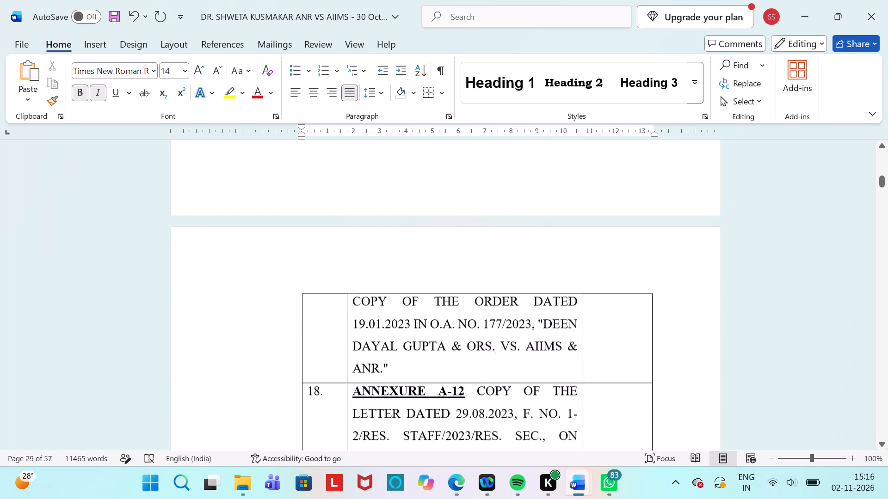
{"action": "scroll", "coordinate": [548, 221], "scroll_direction": "down", "scroll_amount": 1}
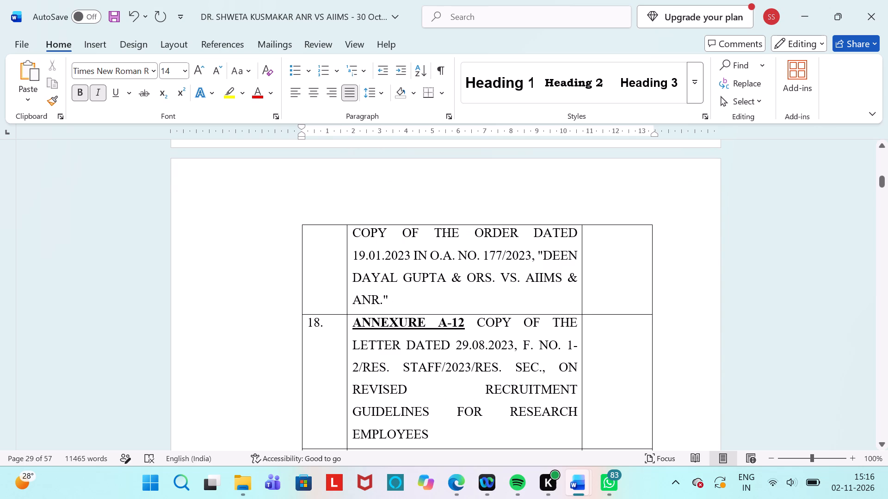
{"action": "scroll", "coordinate": [528, 246], "scroll_direction": "down", "scroll_amount": 1}
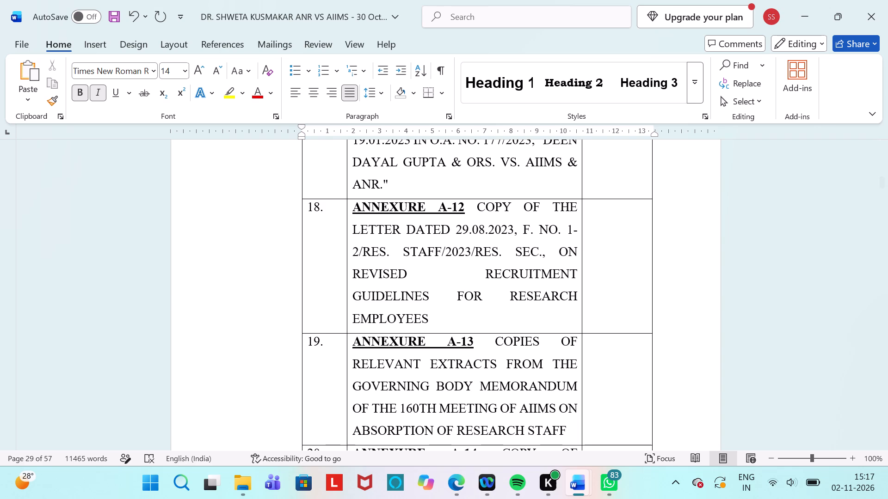
{"action": "scroll", "coordinate": [528, 246], "scroll_direction": "up", "scroll_amount": 1}
{"action": "scroll", "coordinate": [528, 246], "scroll_direction": "down", "scroll_amount": 1}
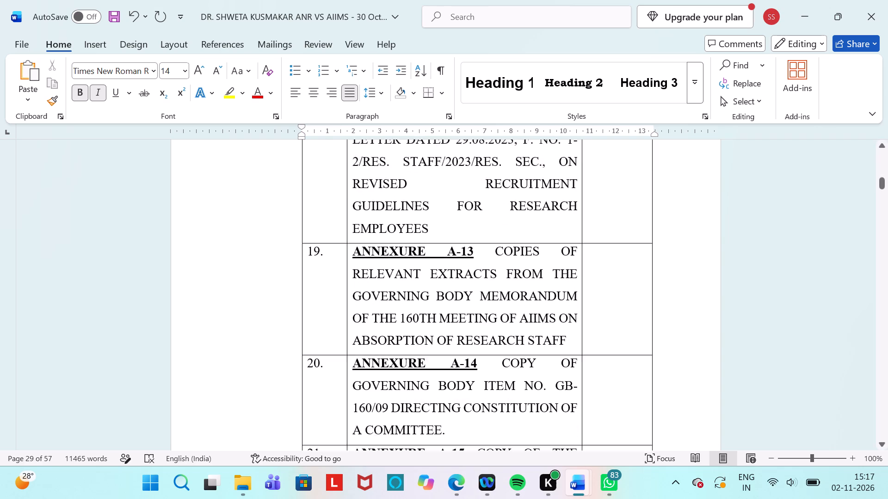
{"action": "scroll", "coordinate": [528, 246], "scroll_direction": "down", "scroll_amount": 3}
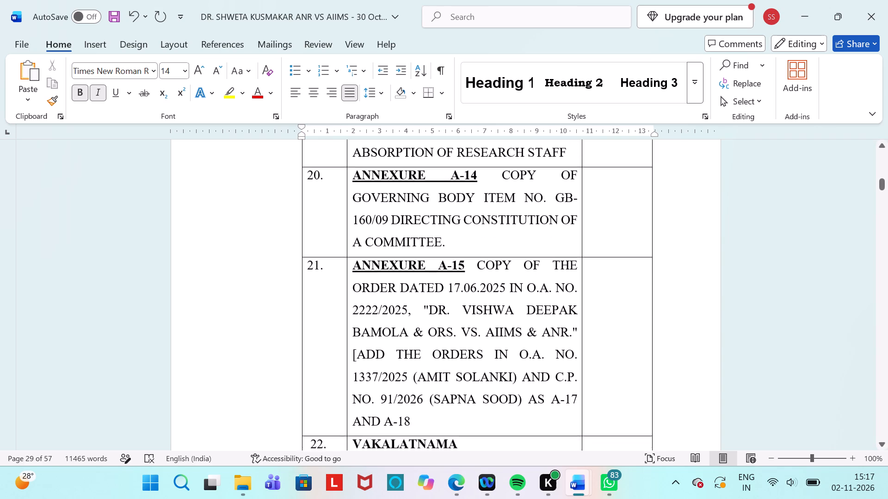
{"action": "scroll", "coordinate": [528, 246], "scroll_direction": "down", "scroll_amount": 1}
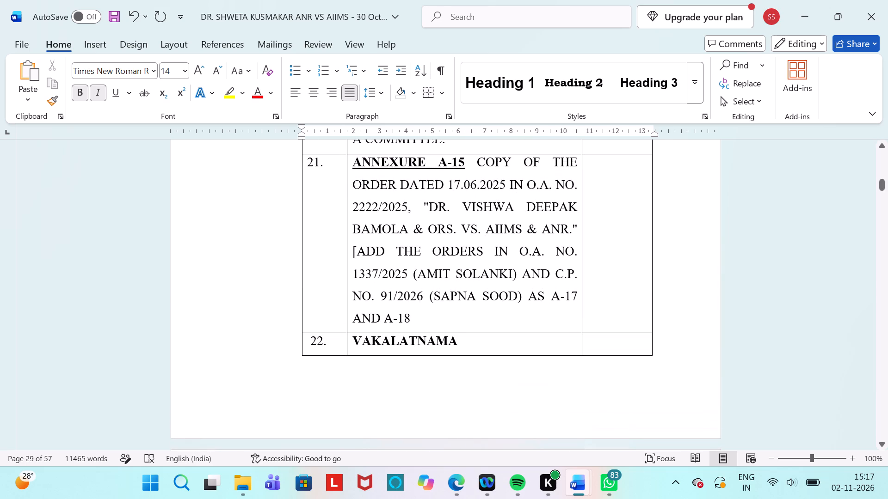
{"action": "scroll", "coordinate": [528, 246], "scroll_direction": "up", "scroll_amount": 1}
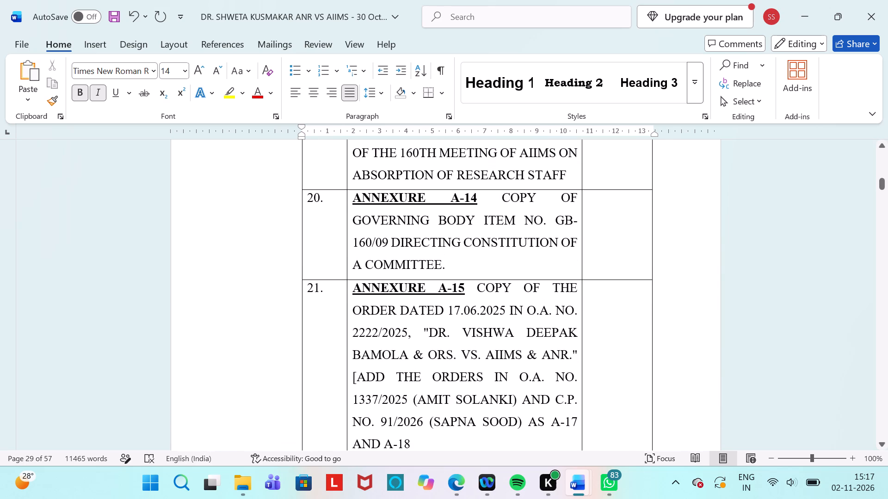
Recheck the index descriptions from Annexure A-14 back to Annexure A-9 (Colly), and forward again to Annexure A-14.
{"action": "scroll", "coordinate": [528, 246], "scroll_direction": "up", "scroll_amount": 2}
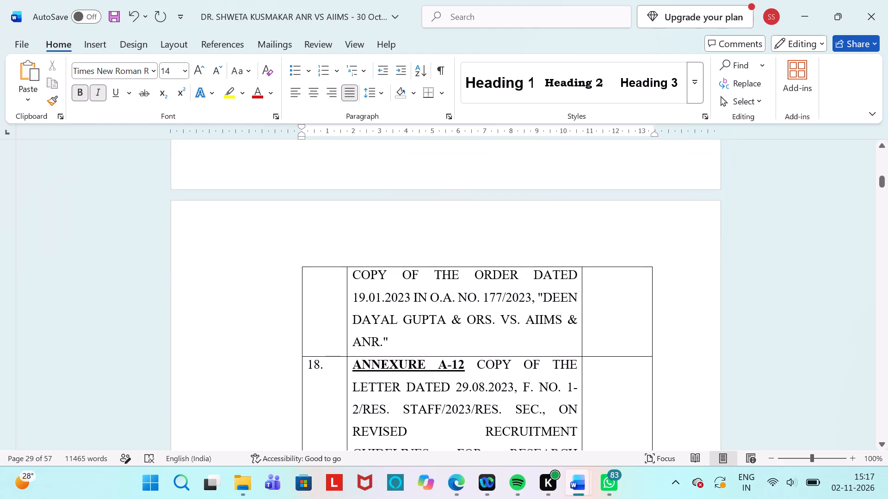
{"action": "scroll", "coordinate": [528, 246], "scroll_direction": "up", "scroll_amount": 2}
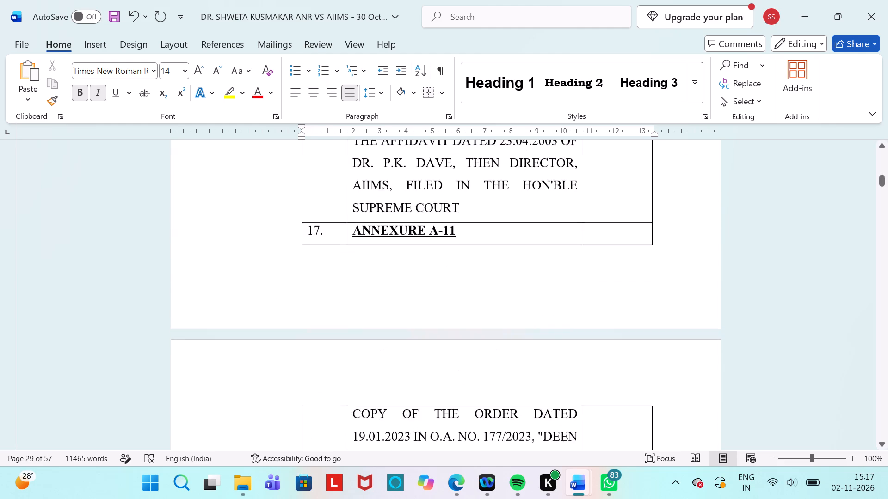
{"action": "scroll", "coordinate": [528, 246], "scroll_direction": "up", "scroll_amount": 2}
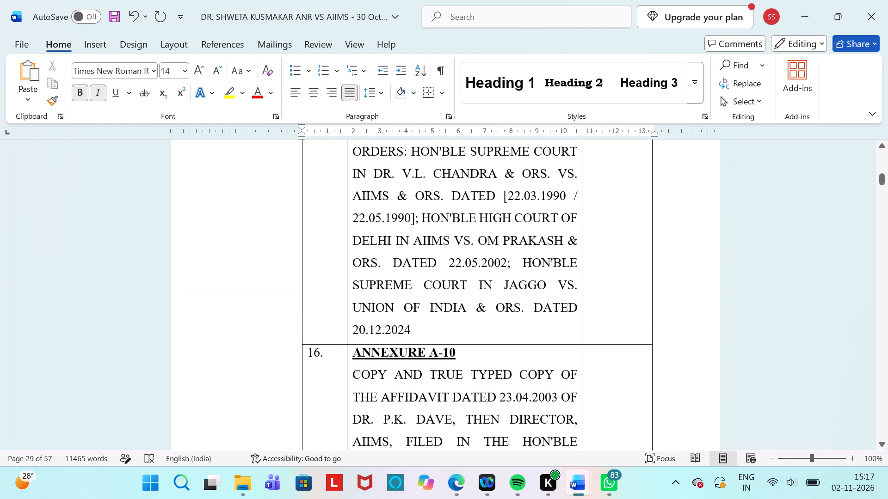
{"action": "scroll", "coordinate": [528, 246], "scroll_direction": "up", "scroll_amount": 1}
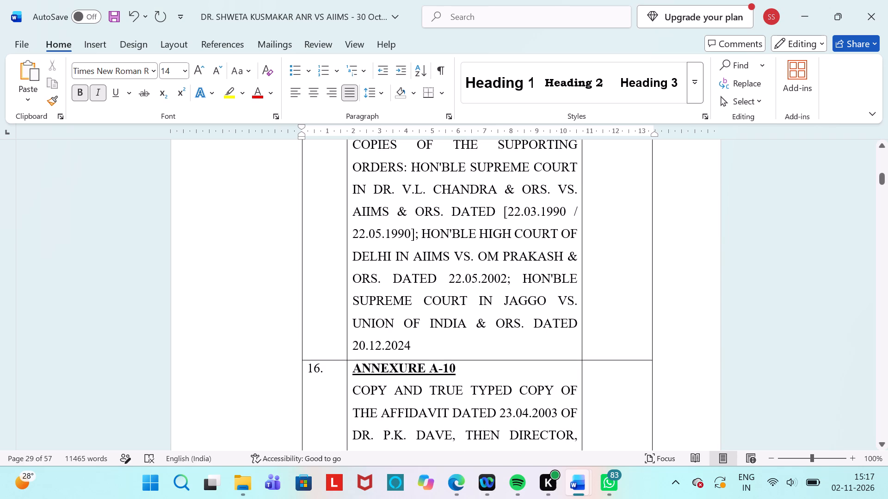
{"action": "scroll", "coordinate": [523, 265], "scroll_direction": "up", "scroll_amount": 1}
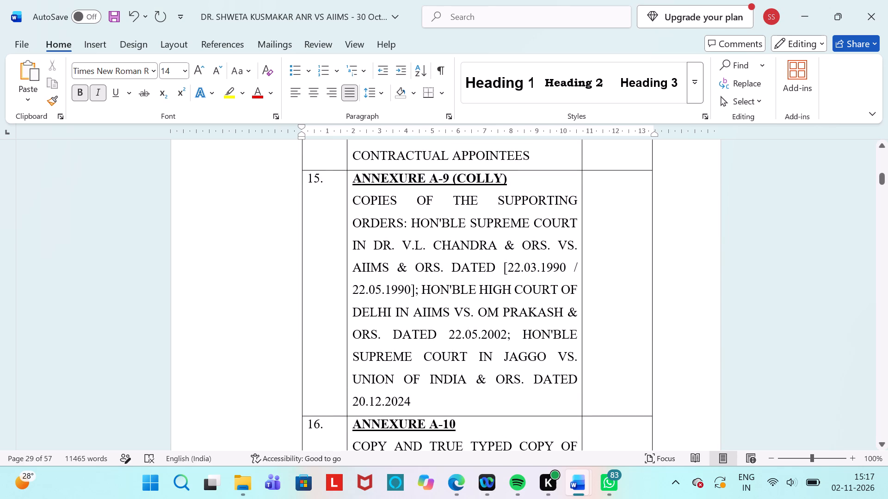
{"action": "scroll", "coordinate": [488, 308], "scroll_direction": "down", "scroll_amount": 2}
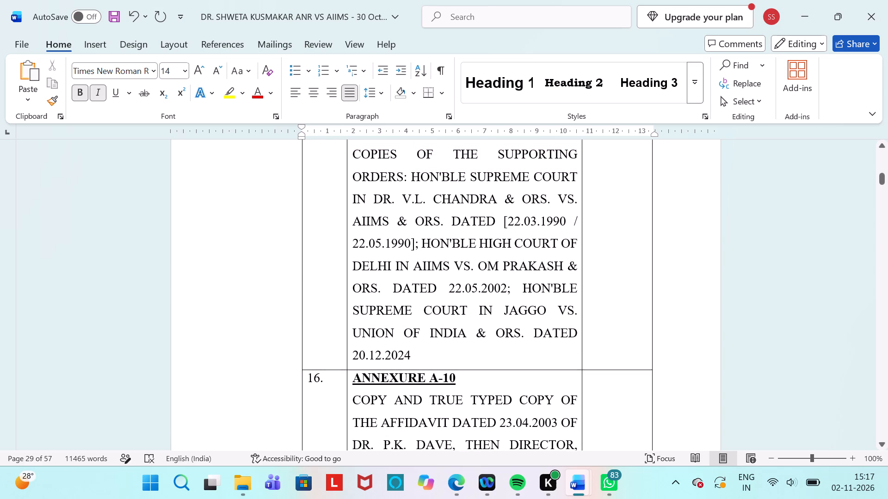
{"action": "scroll", "coordinate": [489, 305], "scroll_direction": "up", "scroll_amount": 1}
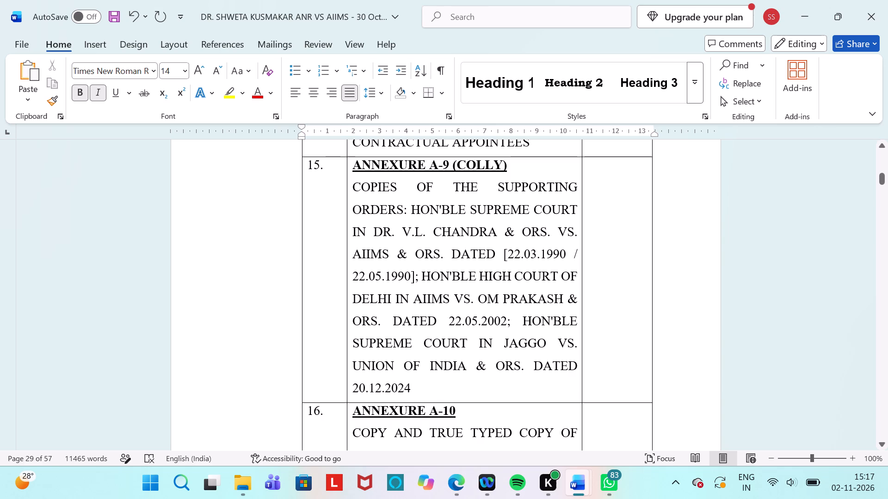
{"action": "scroll", "coordinate": [489, 305], "scroll_direction": "down", "scroll_amount": 1}
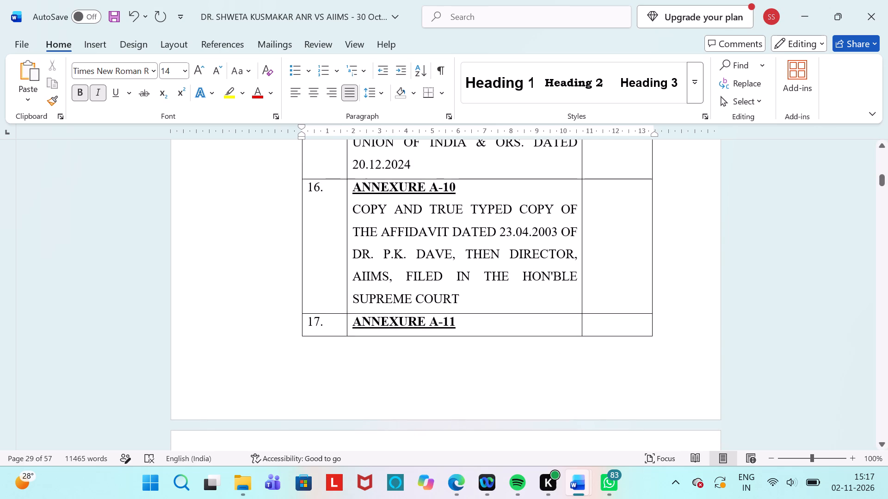
{"action": "scroll", "coordinate": [489, 305], "scroll_direction": "down", "scroll_amount": 3}
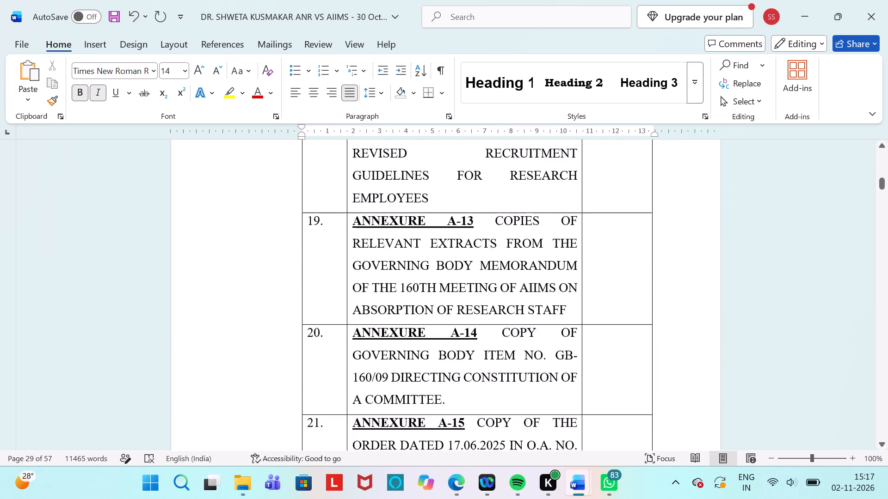
Cut the bracketed note about adding further orders as A-17 and A-18 from the Annexure A-15 index entry.
{"action": "scroll", "coordinate": [489, 305], "scroll_direction": "down", "scroll_amount": 2}
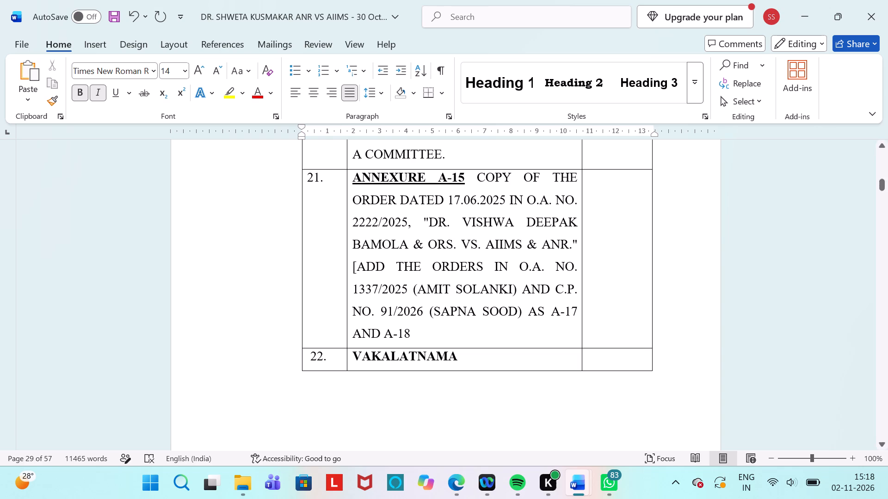
{"action": "left_click", "coordinate": [353, 265]}
{"action": "left_click_drag", "start_coordinate": [353, 265], "coordinate": [359, 268]}
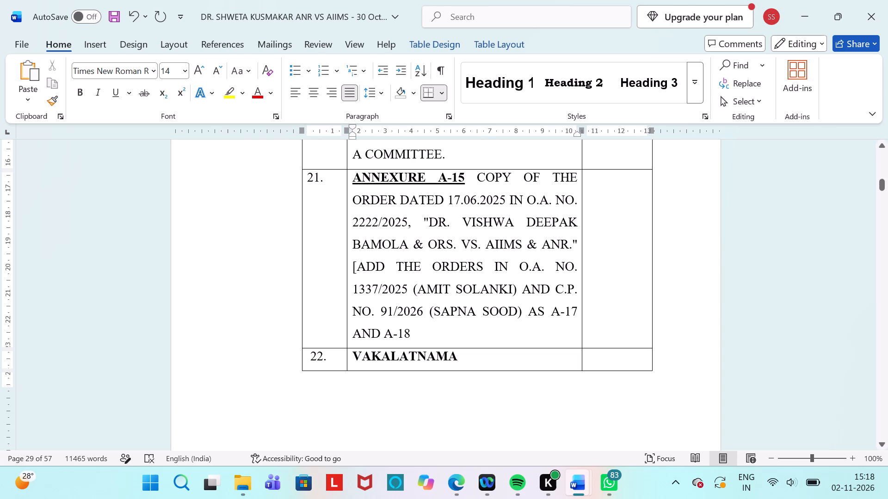
{"action": "left_click_drag", "start_coordinate": [359, 268], "coordinate": [452, 268]}
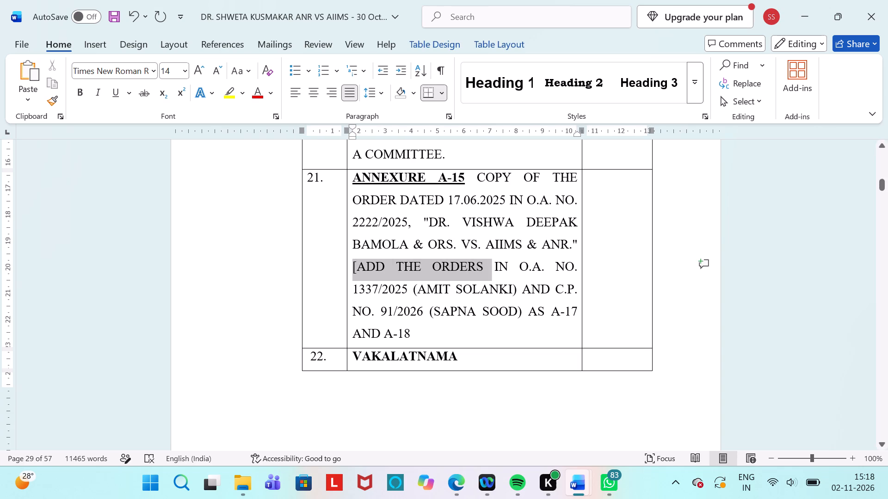
{"action": "left_click_drag", "start_coordinate": [452, 268], "coordinate": [482, 298]}
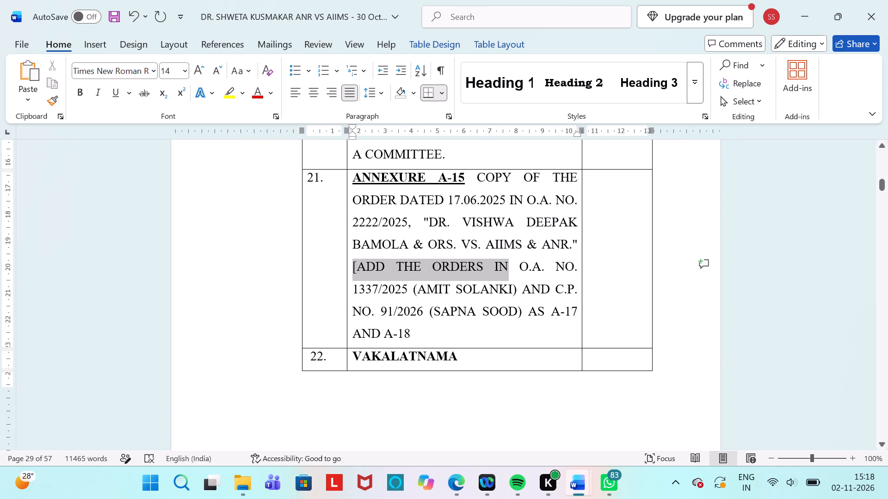
{"action": "left_click_drag", "start_coordinate": [482, 298], "coordinate": [437, 333]}
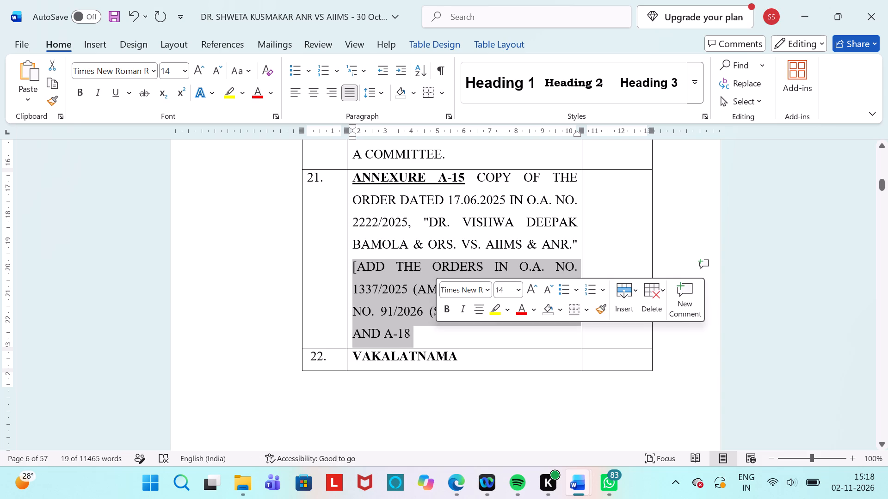
{"action": "key", "text": "ctrl+x"}
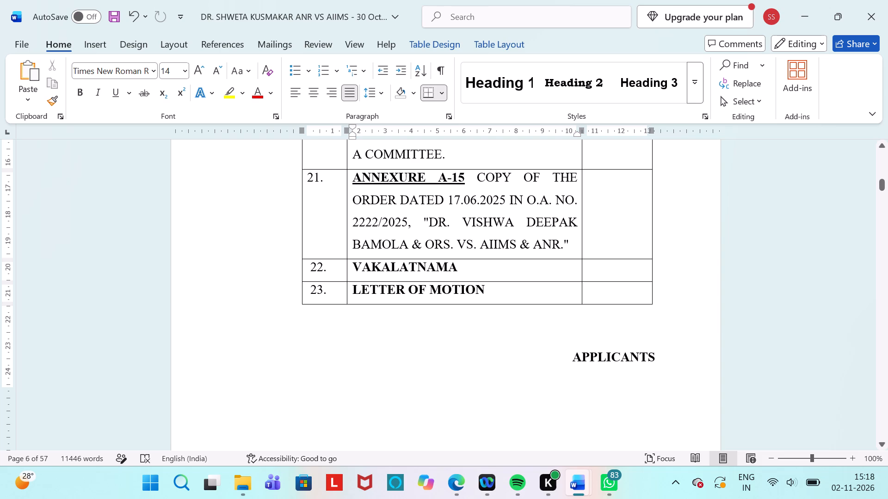
{"action": "left_click_drag", "start_coordinate": [473, 176], "coordinate": [557, 241]}
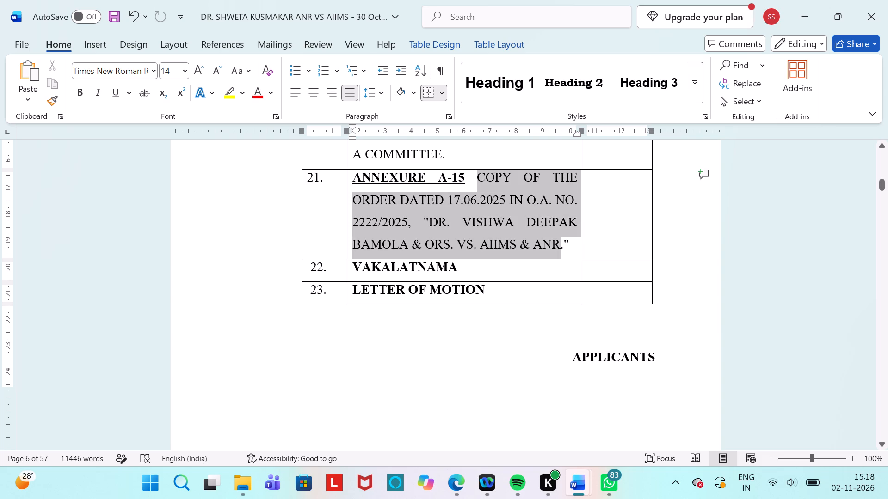
{"action": "left_click_drag", "start_coordinate": [557, 241], "coordinate": [566, 241]}
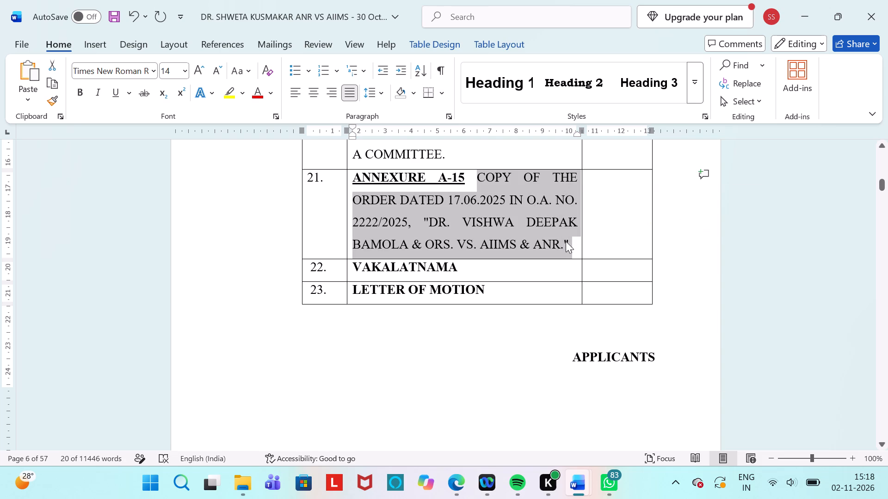
{"action": "key", "text": "ctrl+x"}
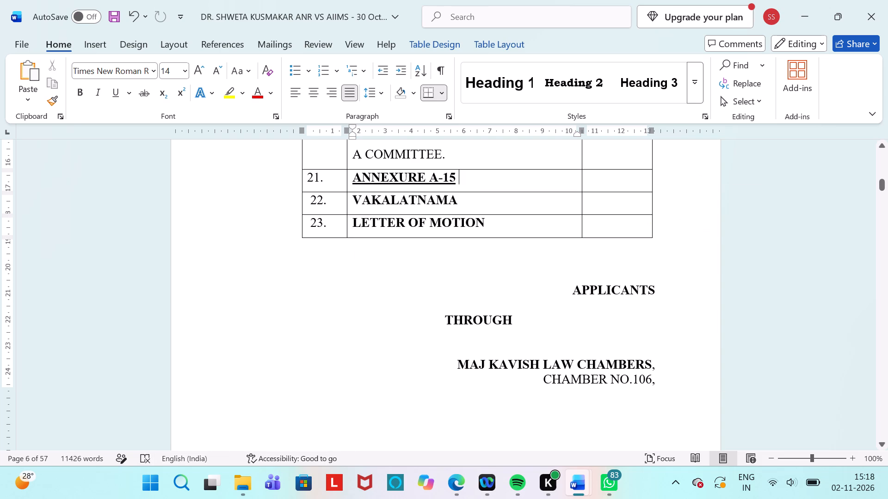
Review the closing index entries from Annexure A-12 through the Letter of Motion against the emptied Annexure A-15 row.
{"action": "scroll", "coordinate": [566, 241], "scroll_direction": "up", "scroll_amount": 2}
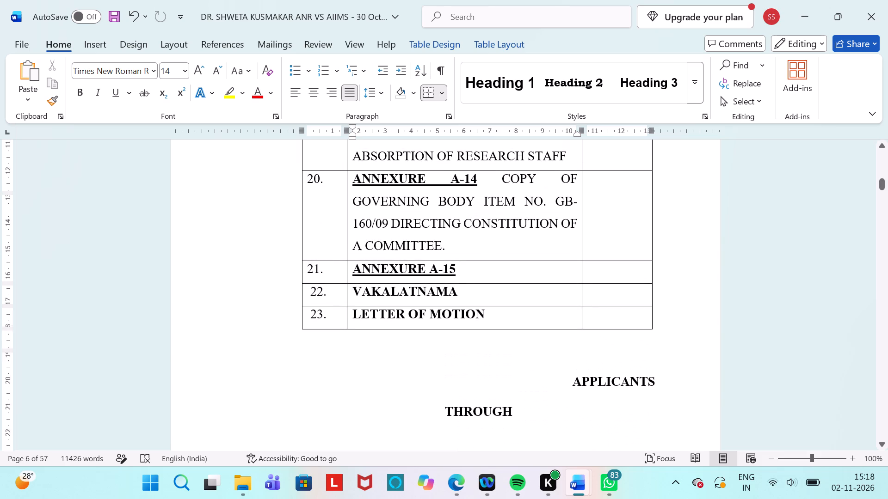
{"action": "scroll", "coordinate": [566, 241], "scroll_direction": "up", "scroll_amount": 3}
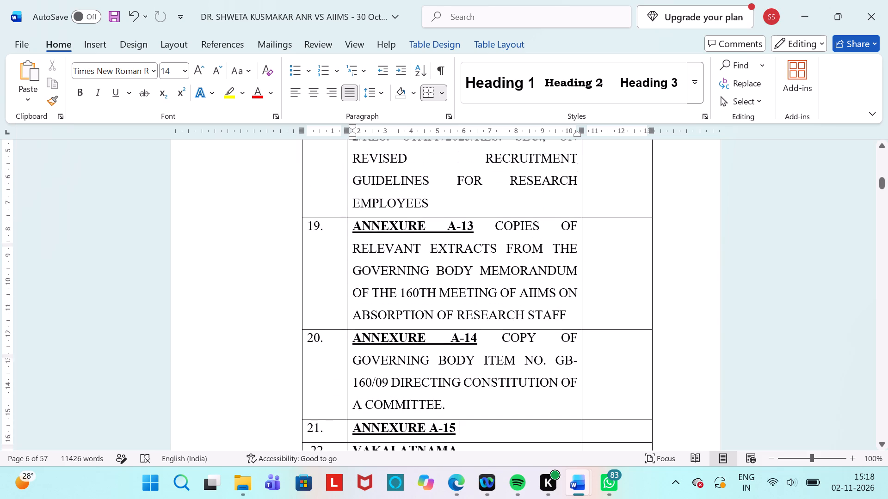
{"action": "scroll", "coordinate": [566, 241], "scroll_direction": "up", "scroll_amount": 2}
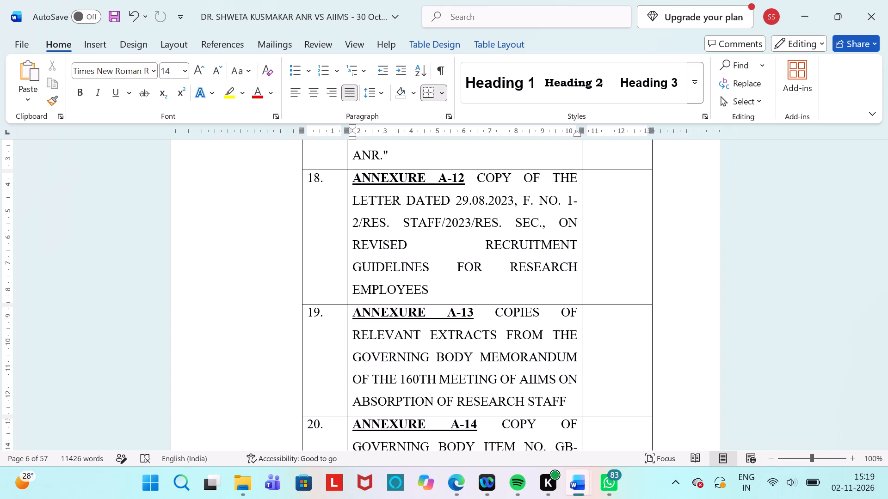
{"action": "scroll", "coordinate": [566, 241], "scroll_direction": "down", "scroll_amount": 3}
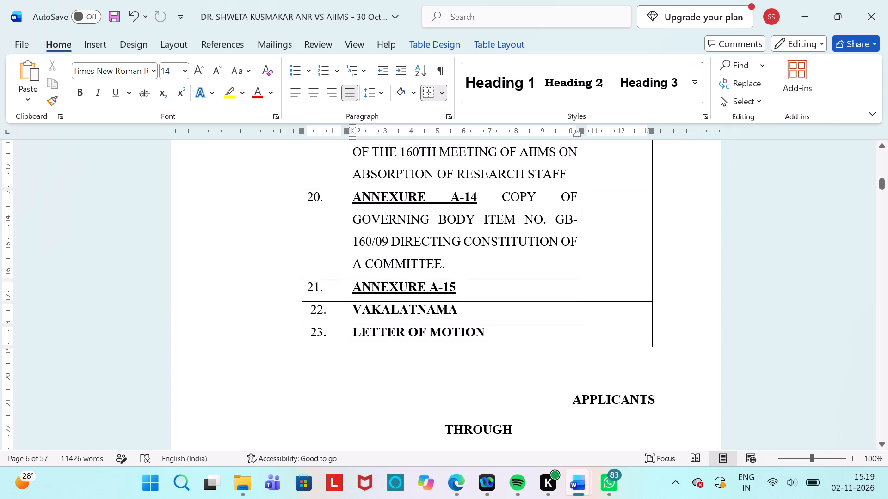
{"action": "scroll", "coordinate": [566, 241], "scroll_direction": "down", "scroll_amount": 1}
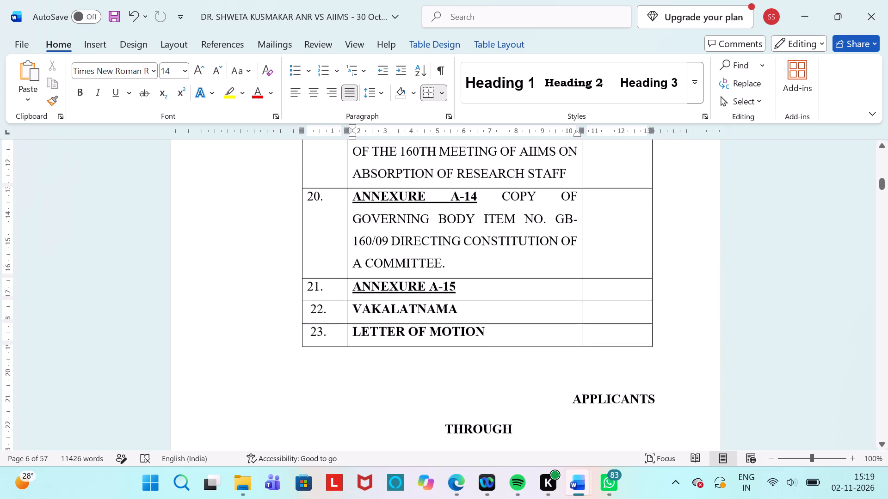
{"action": "scroll", "coordinate": [566, 241], "scroll_direction": "down", "scroll_amount": 1}
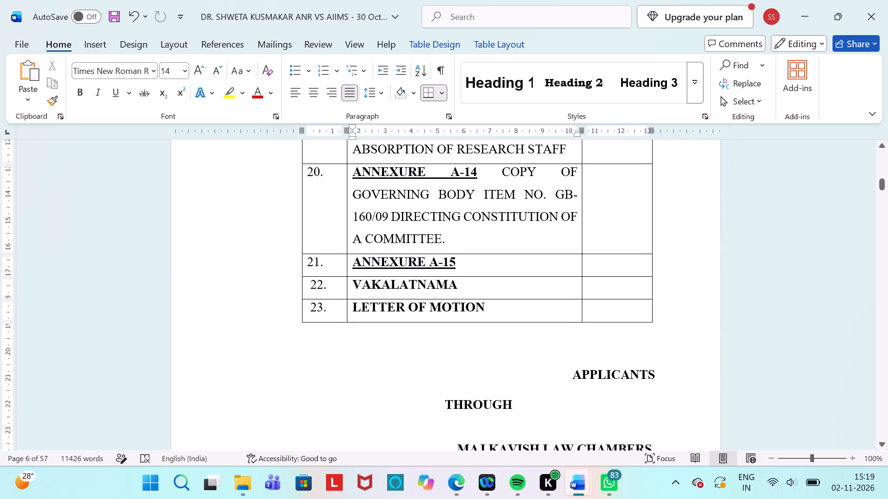
{"action": "scroll", "coordinate": [566, 241], "scroll_direction": "up", "scroll_amount": 1}
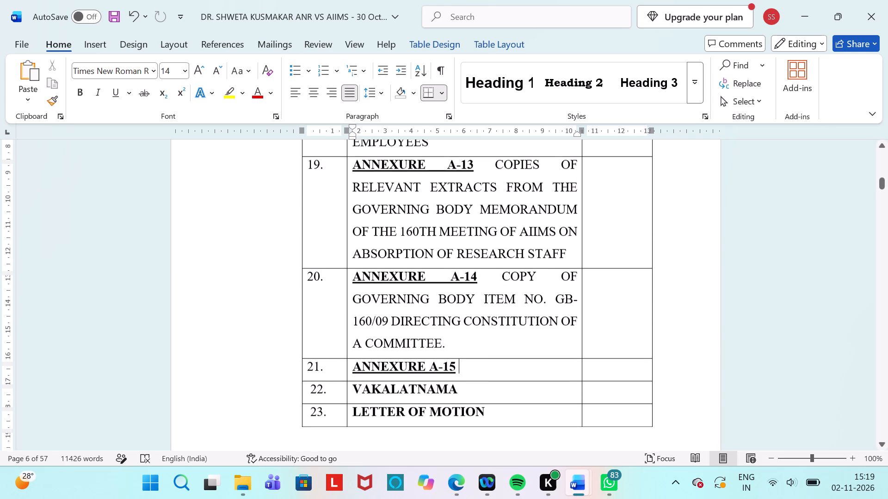
{"action": "scroll", "coordinate": [566, 241], "scroll_direction": "up", "scroll_amount": 1}
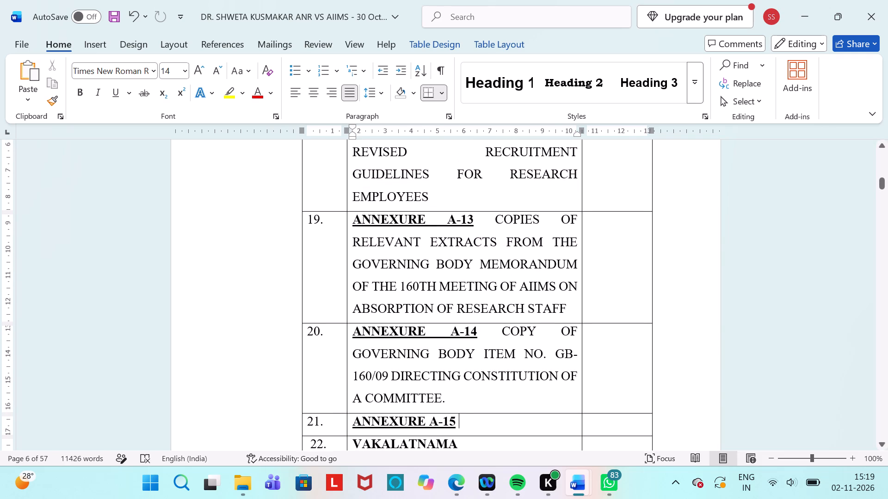
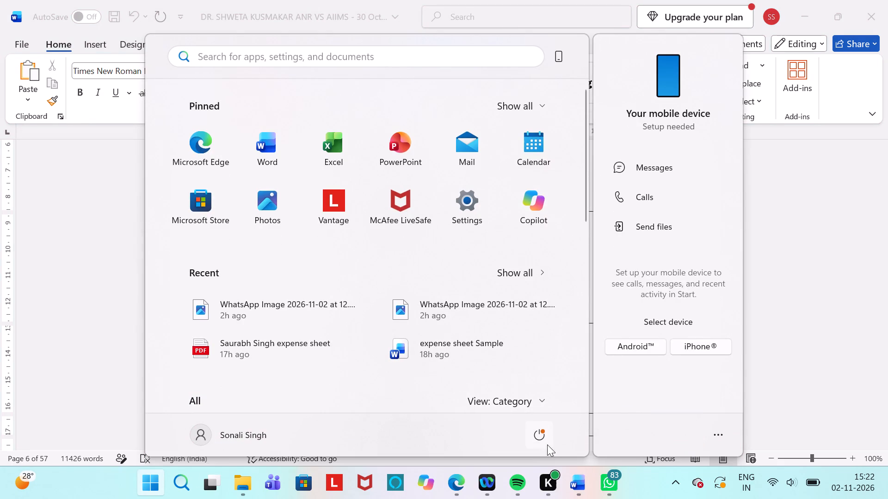
Put the computer to sleep, leaving the tribunal application document open.
{"action": "left_click", "coordinate": [538, 432]}
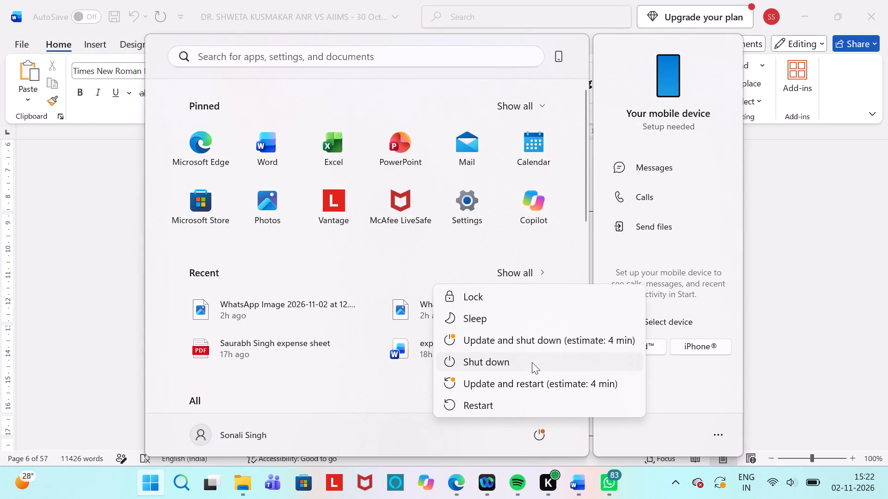
{"action": "left_click", "coordinate": [534, 317]}
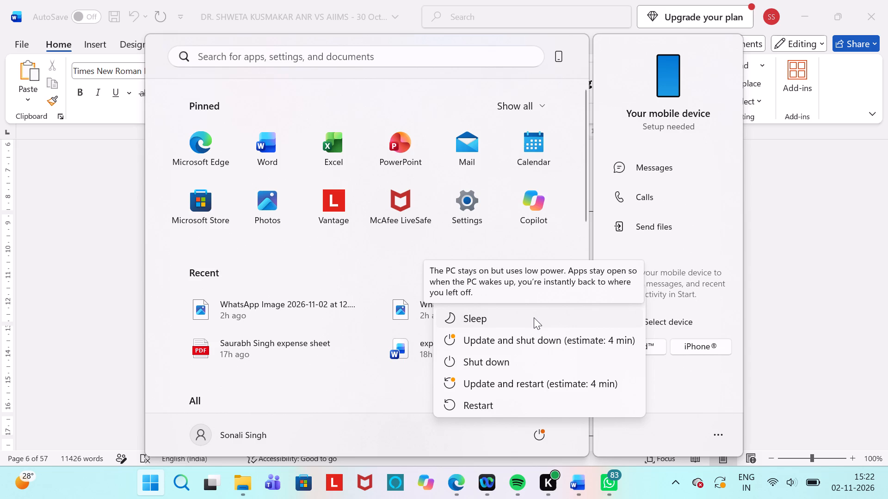